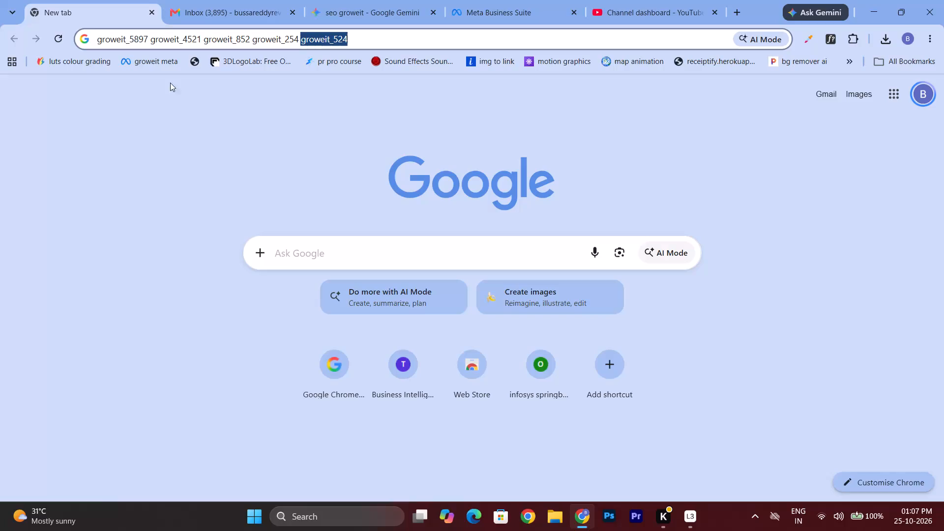
Copy the file name groweit_5897 from the list of names in the new tab's address bar.
double_click(125, 37)
right_click(125, 37)
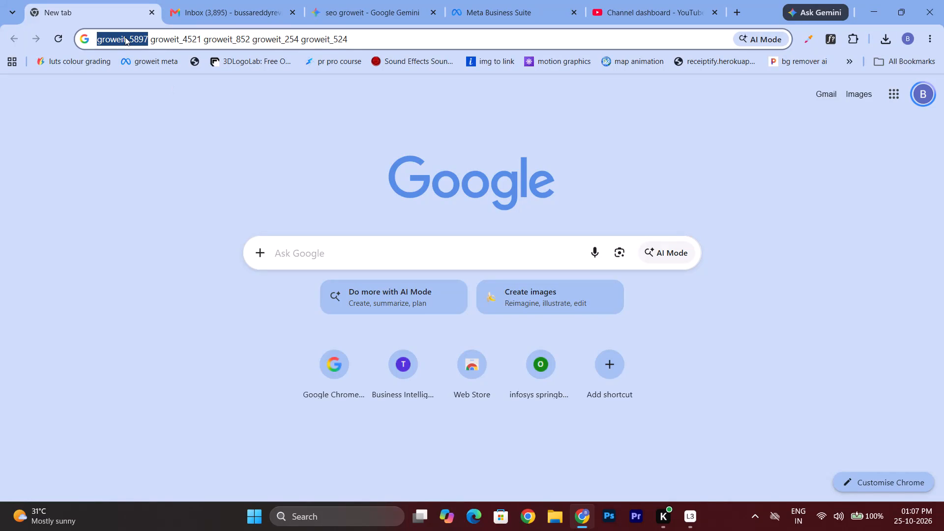
right_click(125, 37)
left_click_drag(207, 116, 207, 117)
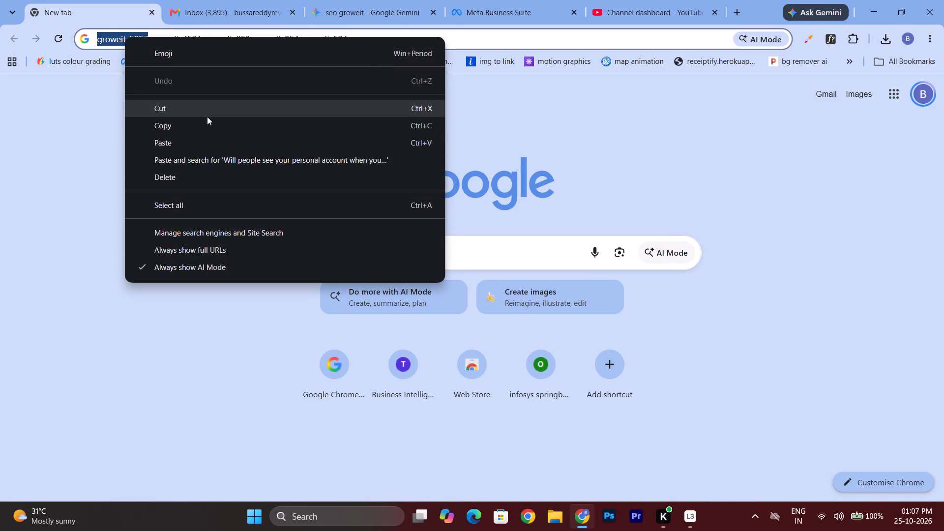
left_click_drag(207, 117, 207, 125)
In YouTube Studio, choose groweit_5897.mp4 from Downloads as the video to upload.
left_click(676, 0)
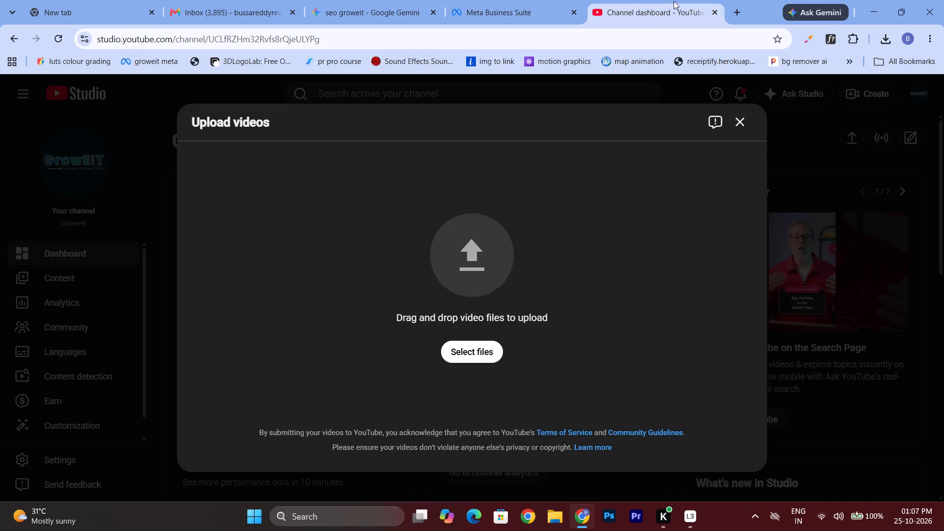
left_click(495, 349)
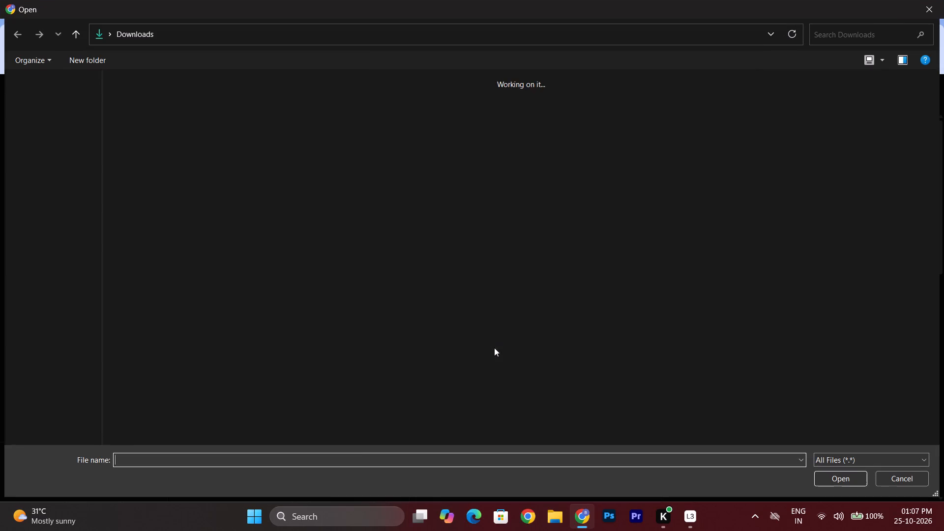
right_click(293, 458)
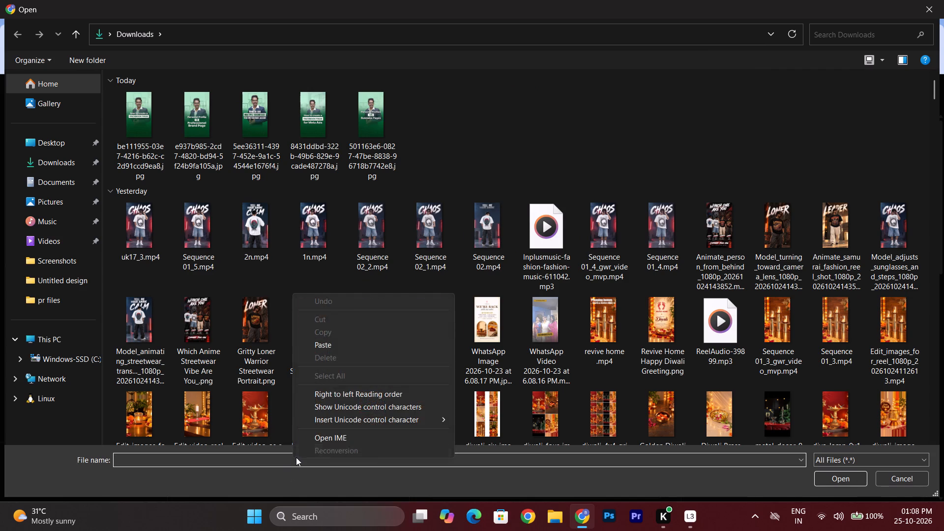
left_click(337, 347)
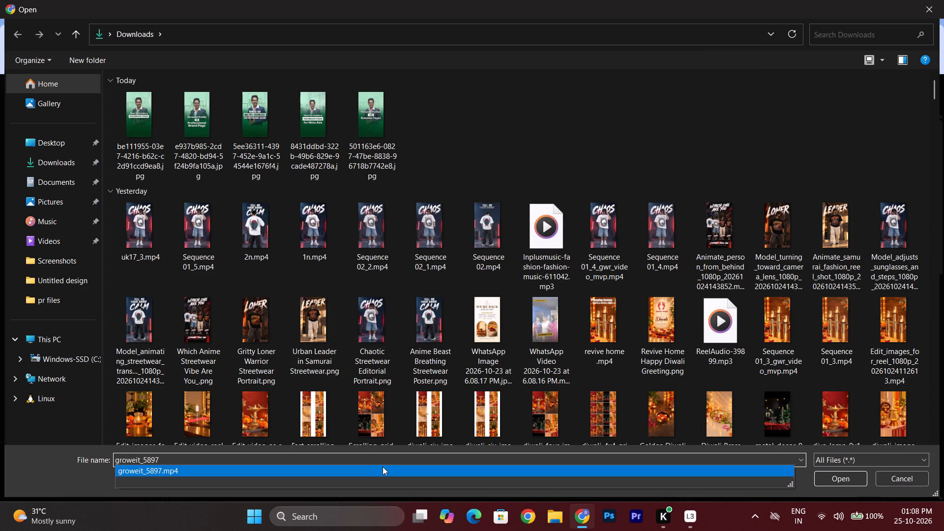
left_click(383, 467)
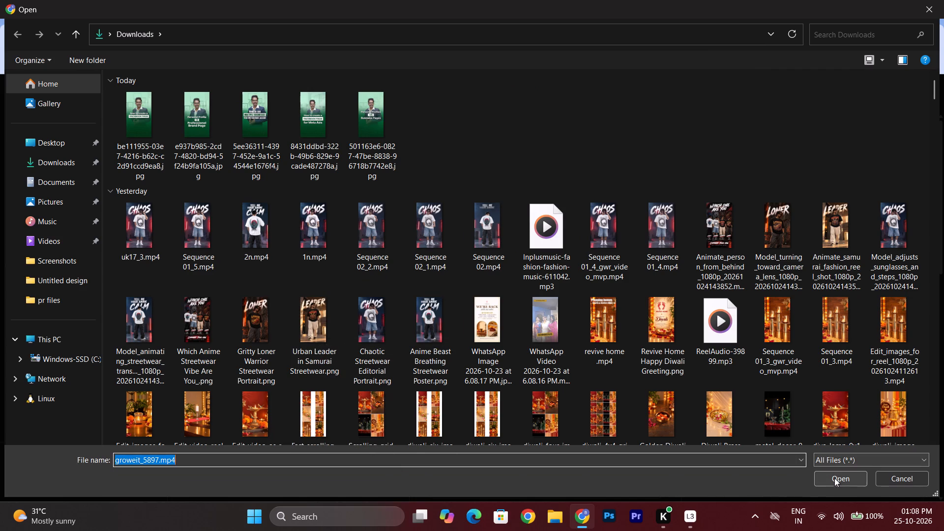
left_click(835, 479)
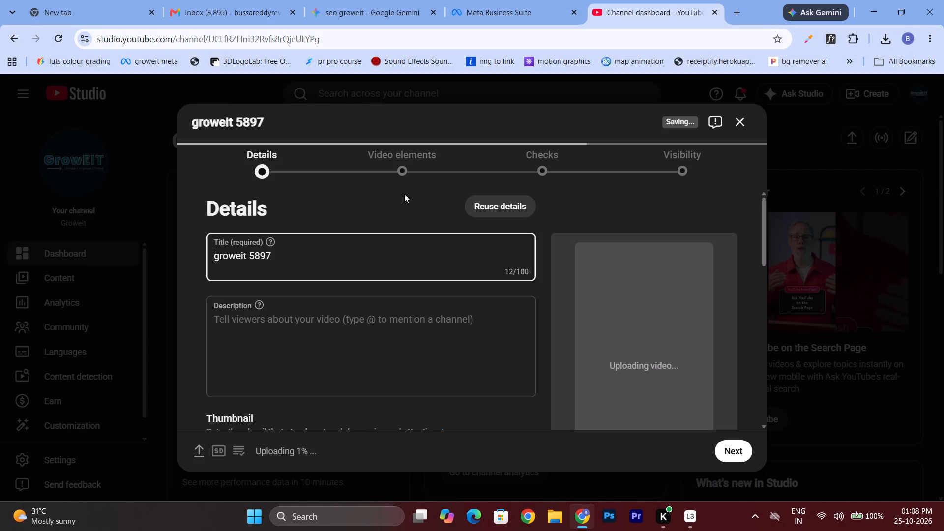
Clear the prefilled title in the video's details.
left_click(280, 249)
left_click_drag(277, 255, 254, 257)
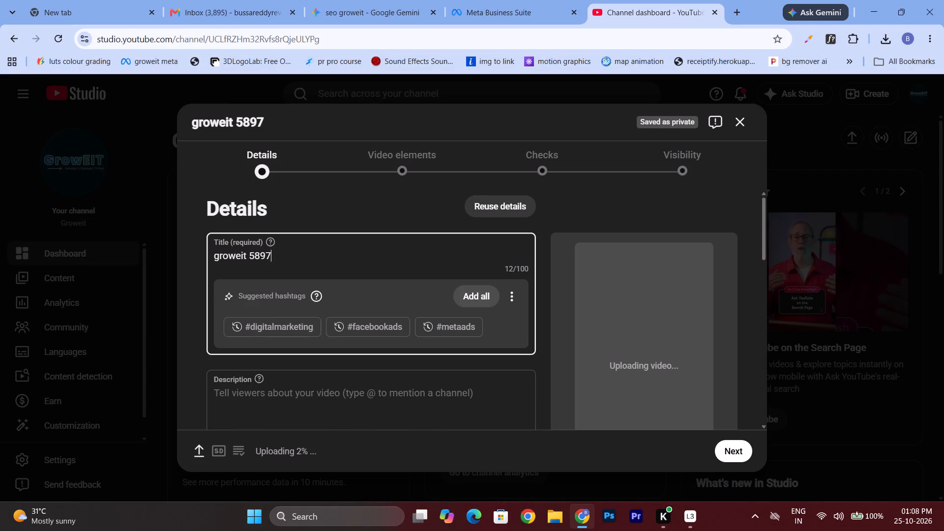
left_click_drag(254, 257, 163, 261)
key("BackSpace")
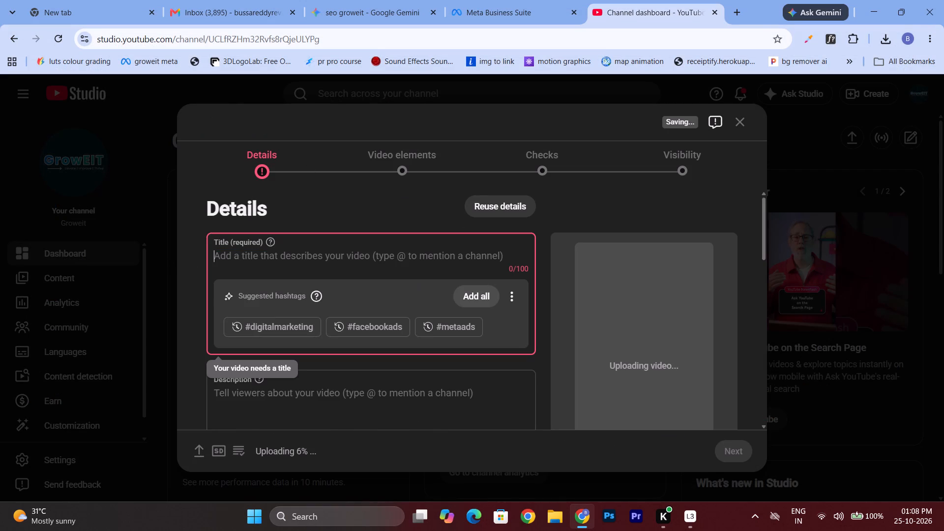
In the Meta Business Suite planner, open Sunday 25's 13:21 Facebook post "Personal Profiles vs Business Pages" for editing.
left_click(519, 7)
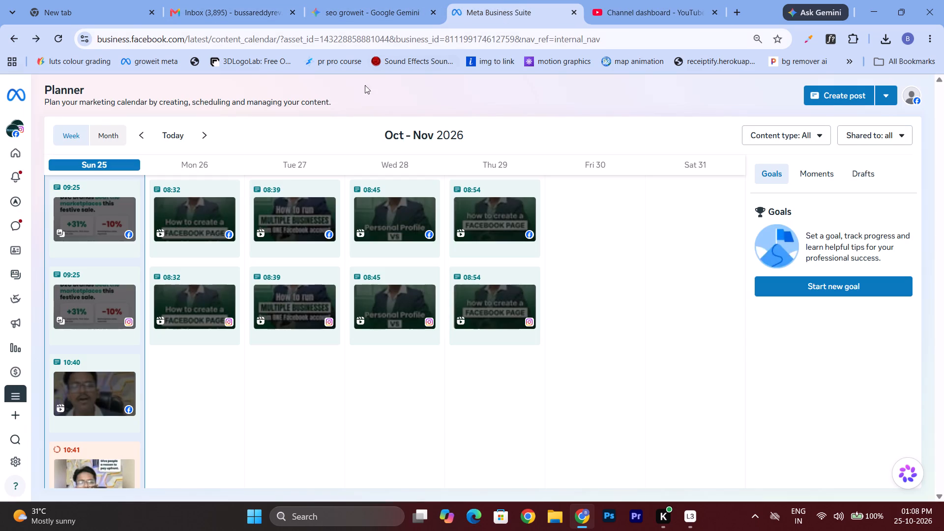
scroll(111, 330, "down", 6)
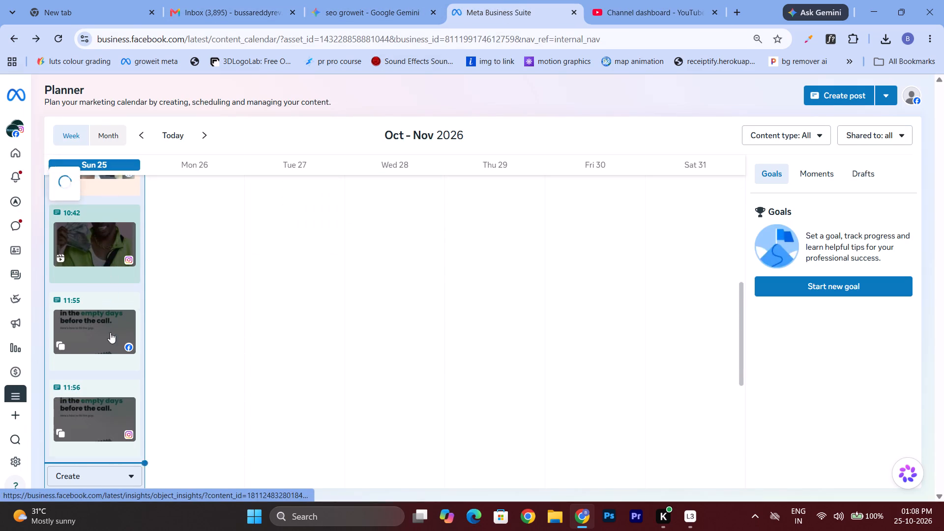
scroll(110, 332, "down", 3)
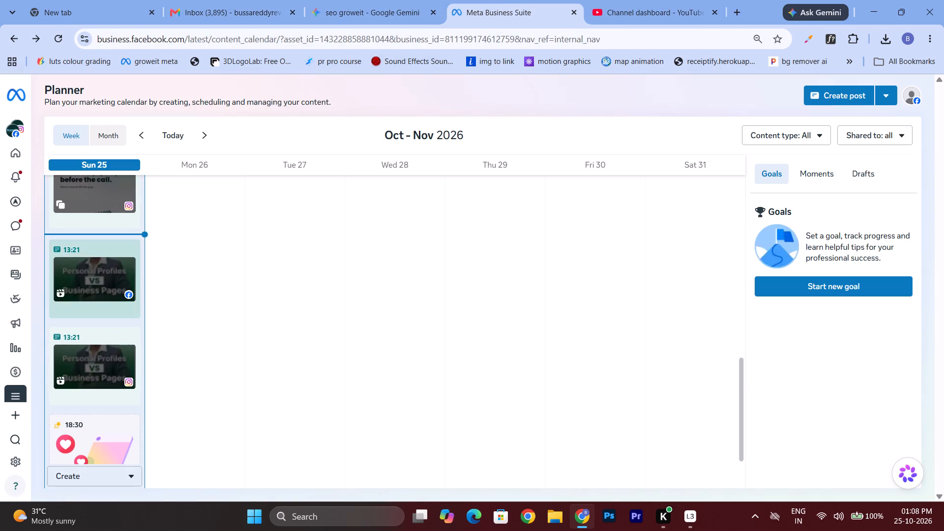
left_click(107, 306)
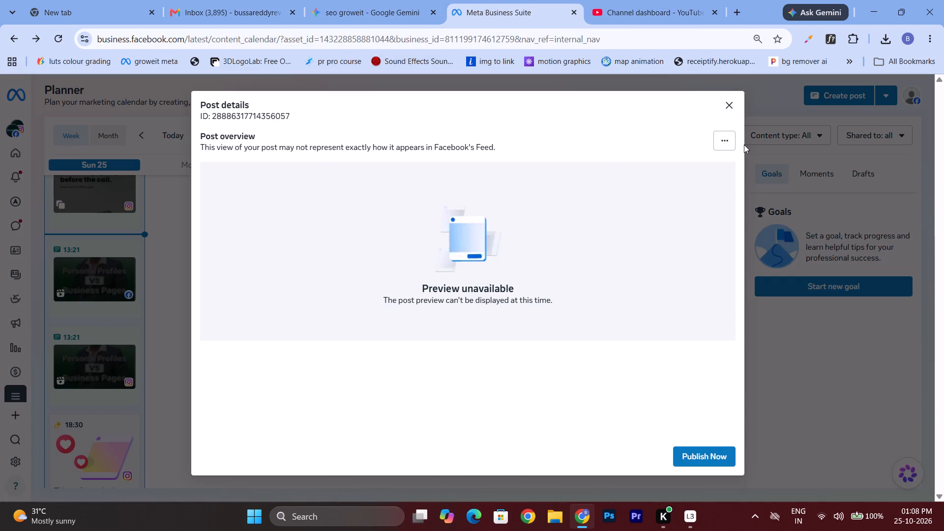
left_click(735, 142)
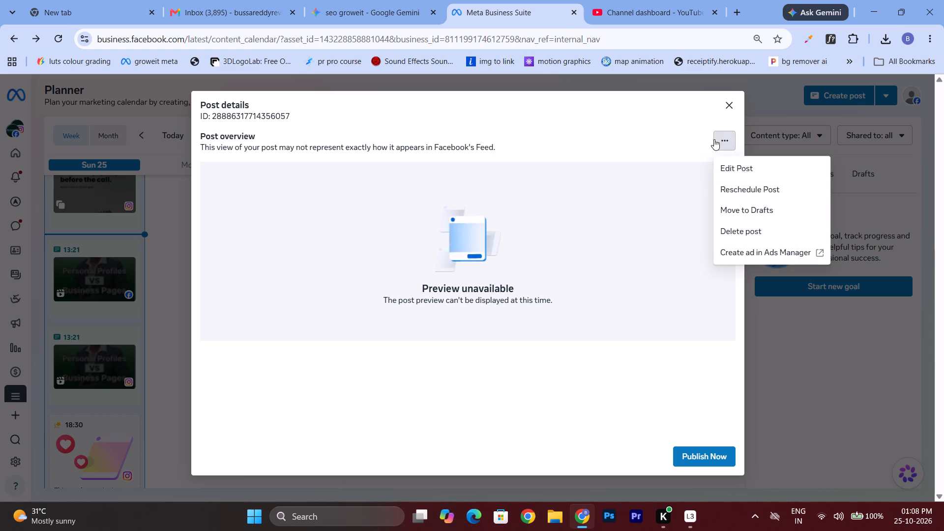
left_click(738, 172)
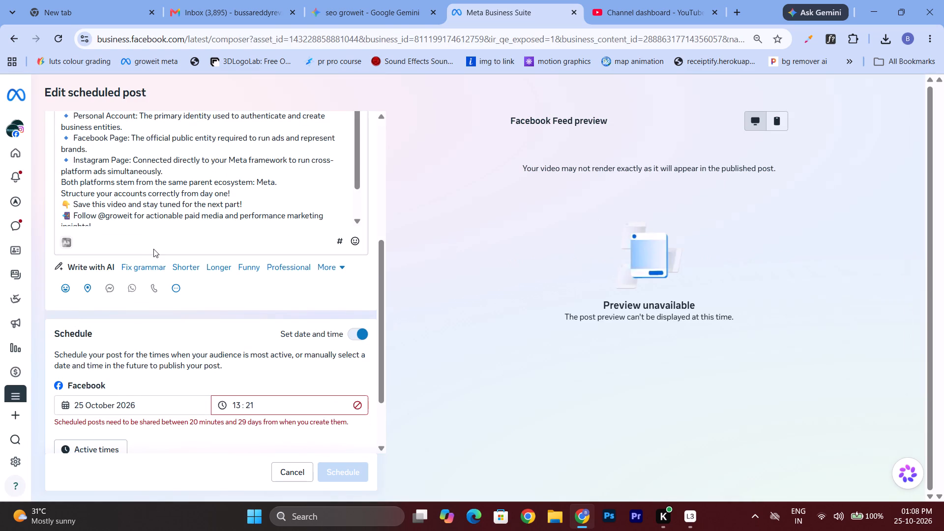
Copy the full text of the scheduled Facebook post.
scroll(163, 244, "up", 1)
right_click(163, 243)
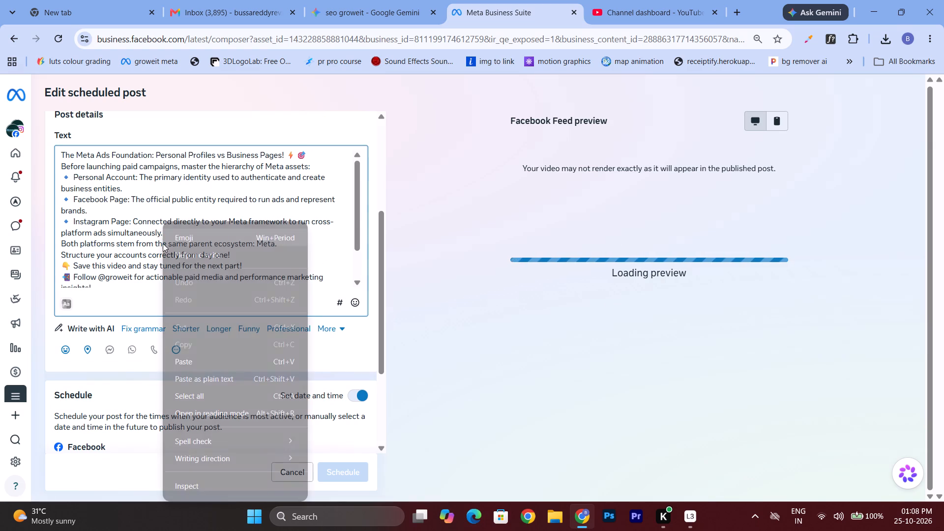
left_click_drag(213, 384, 214, 389)
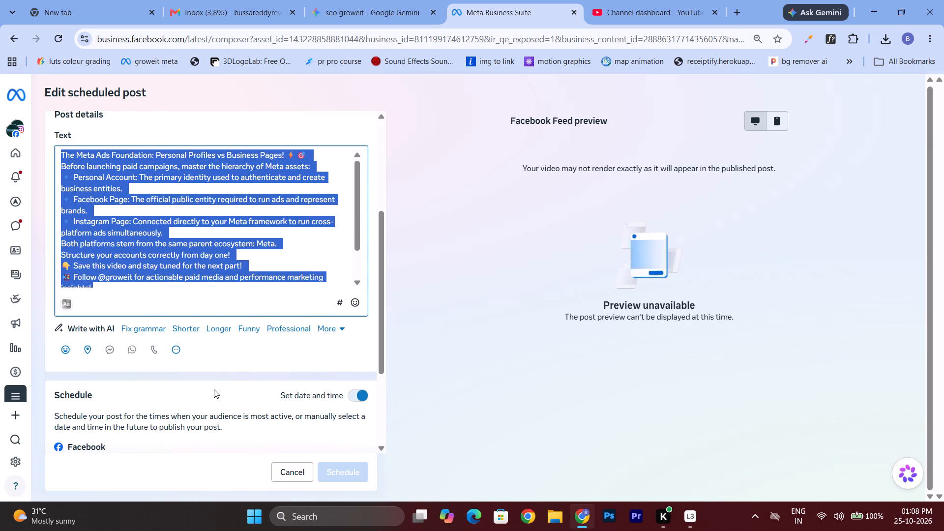
right_click(163, 231)
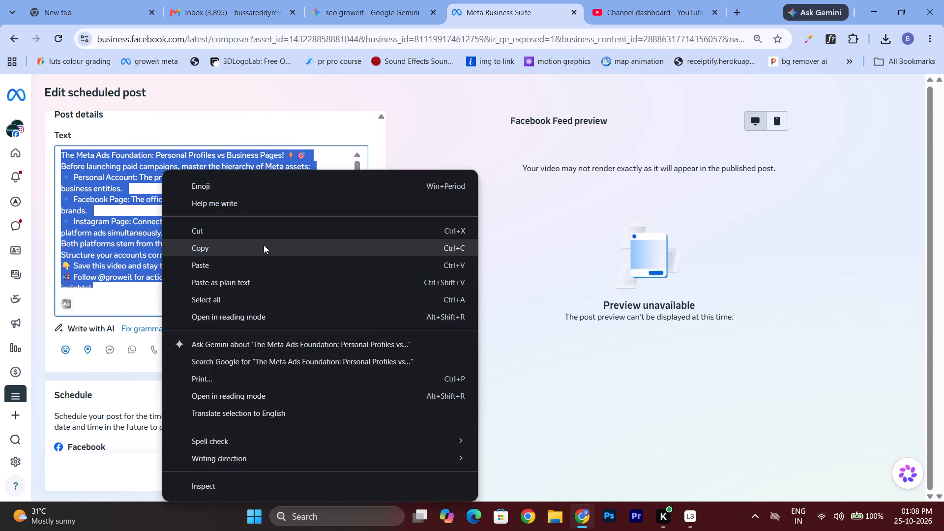
left_click(264, 244)
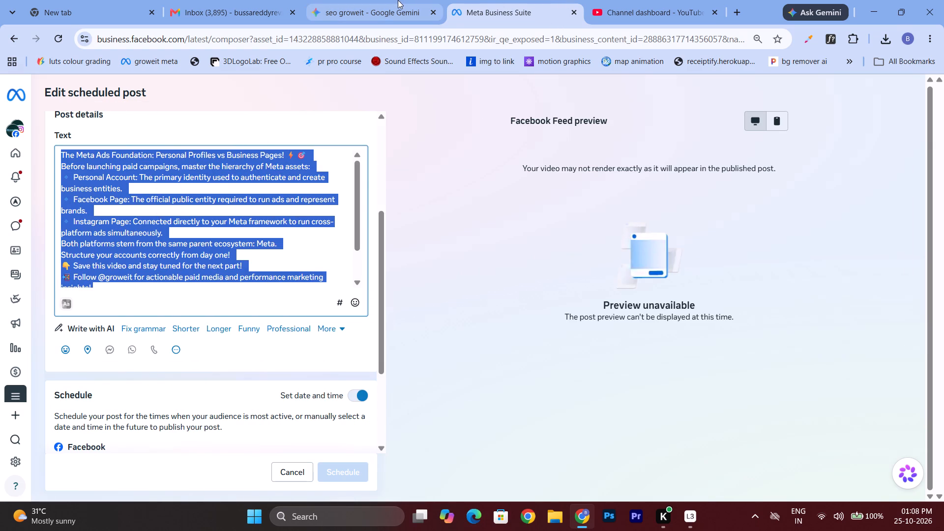
Back in YouTube Studio, paste the post text as the video description and delete its "The Meta Ads Foundation" headline line.
left_click(625, 4)
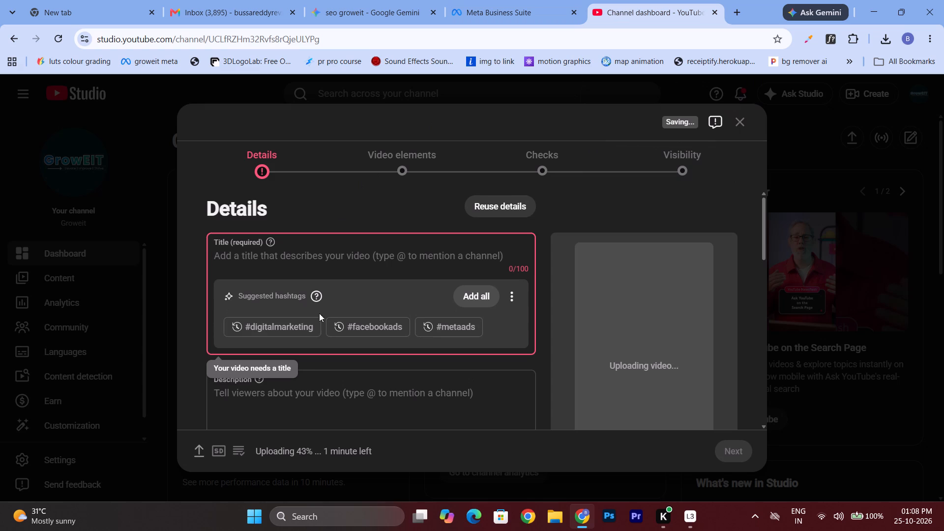
right_click(315, 387)
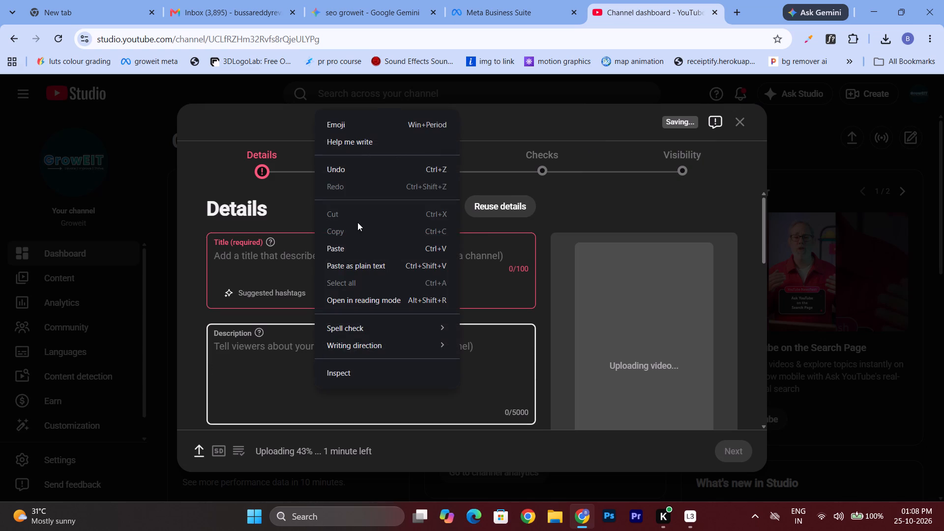
left_click(363, 249)
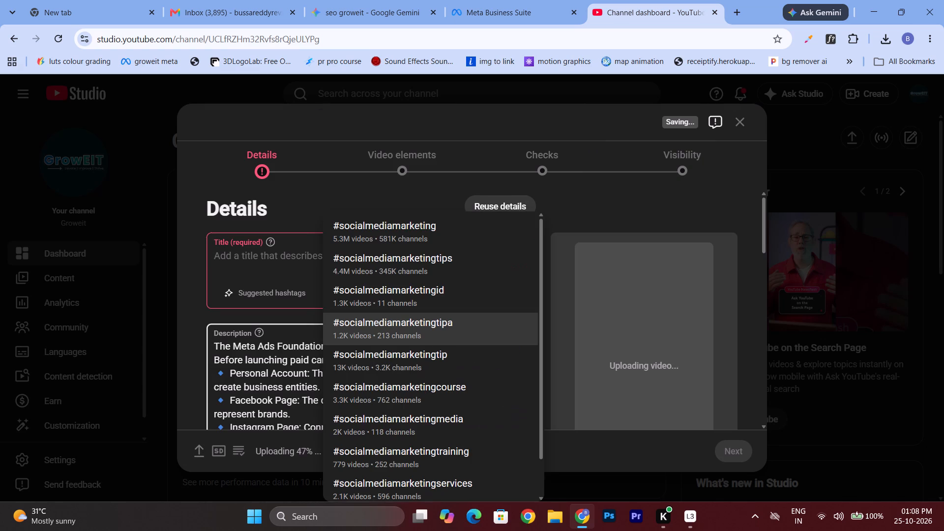
triple_click(229, 348)
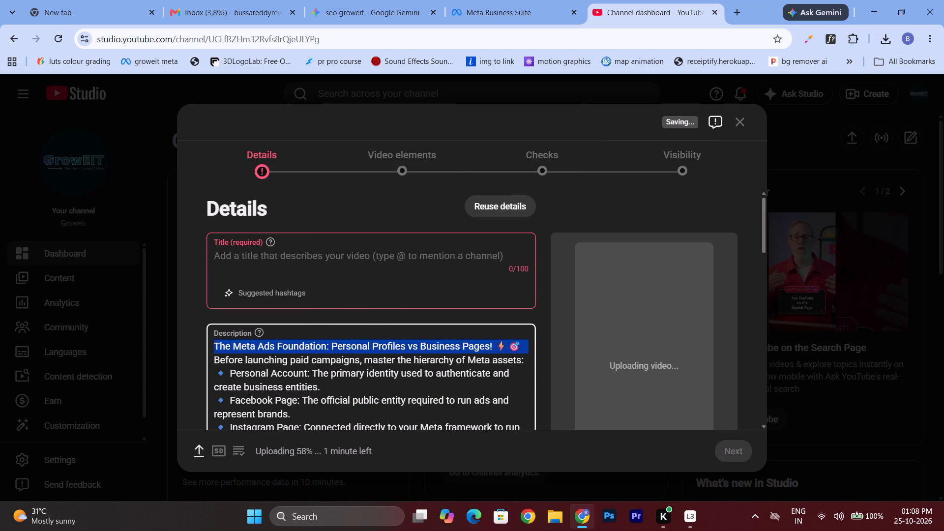
key("c")
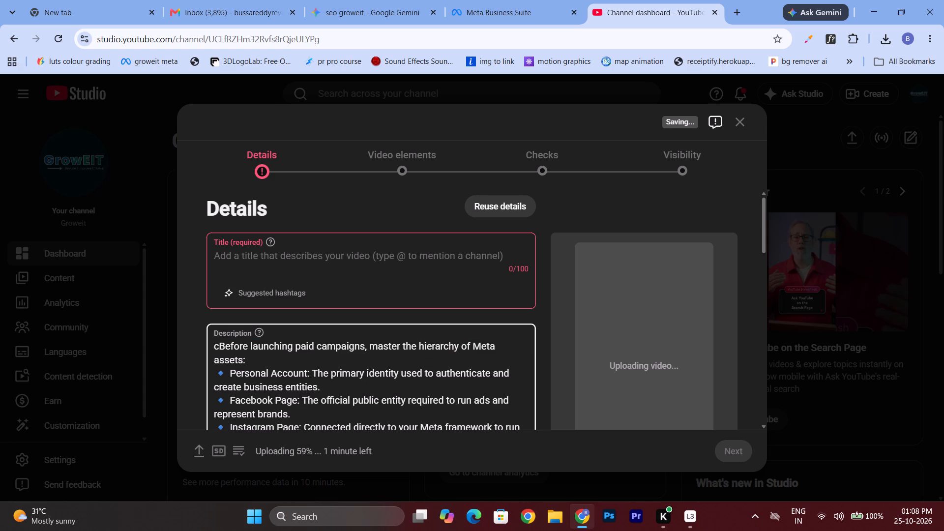
key("BackSpace")
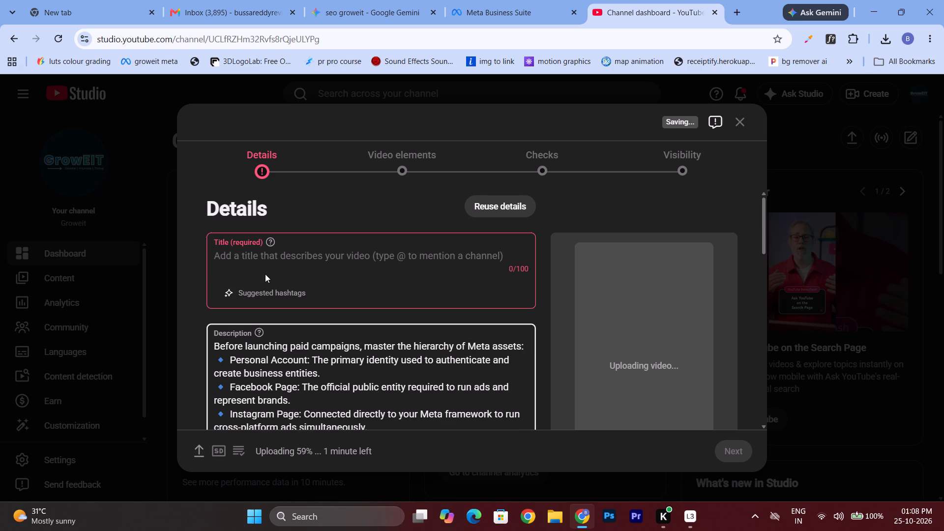
Paste the post text as the title and trim it to "The Meta Ads Foundation Personal Profiles vs Business Pages!" with its two emojis.
left_click(266, 261)
key("ctrl+v")
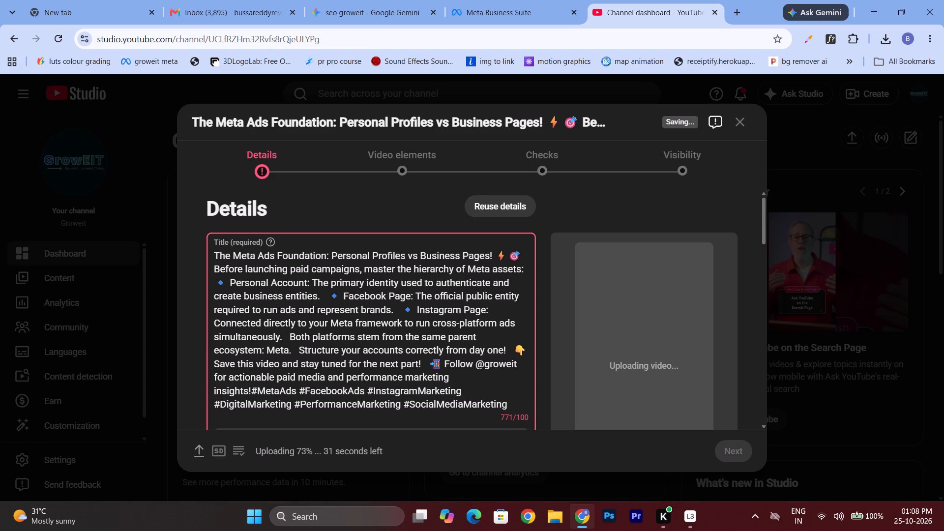
left_click_drag(216, 270, 518, 405)
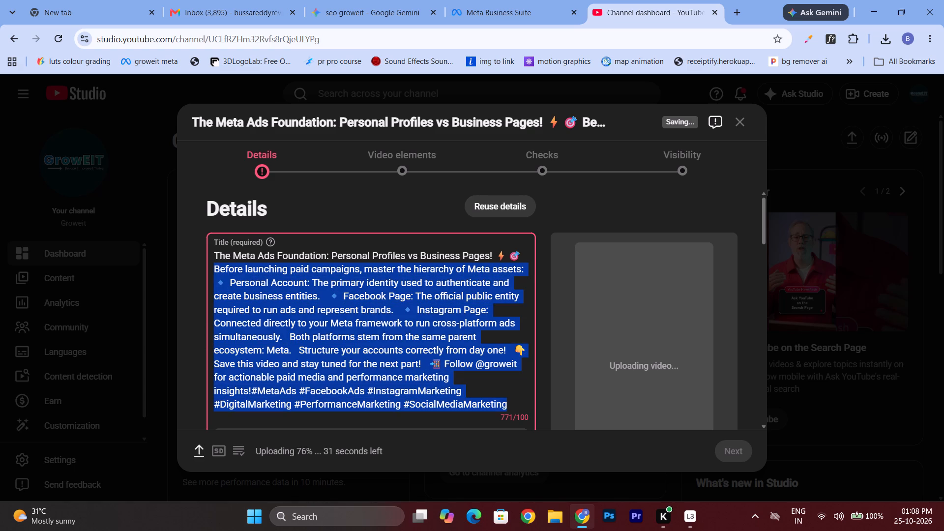
left_click_drag(518, 405, 547, 415)
key("BackSpace")
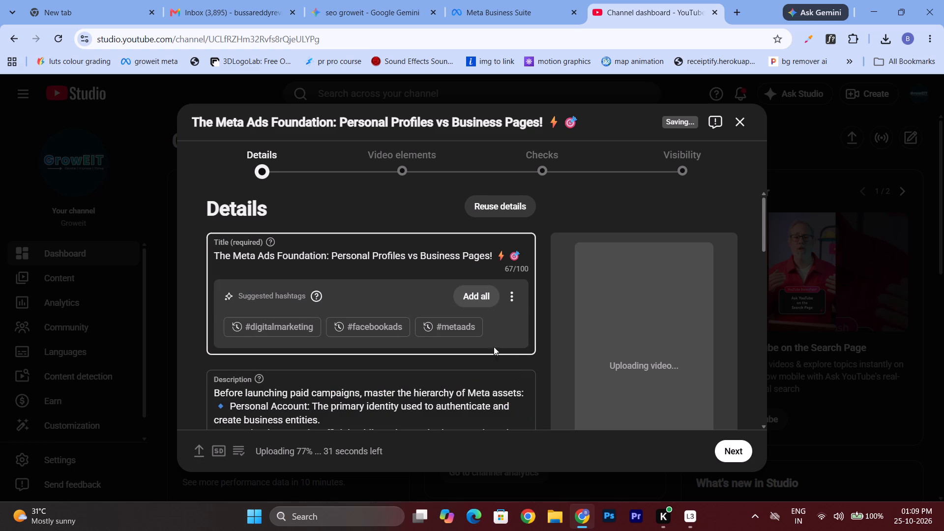
left_click(327, 256)
left_click(328, 256)
key("BackSpace")
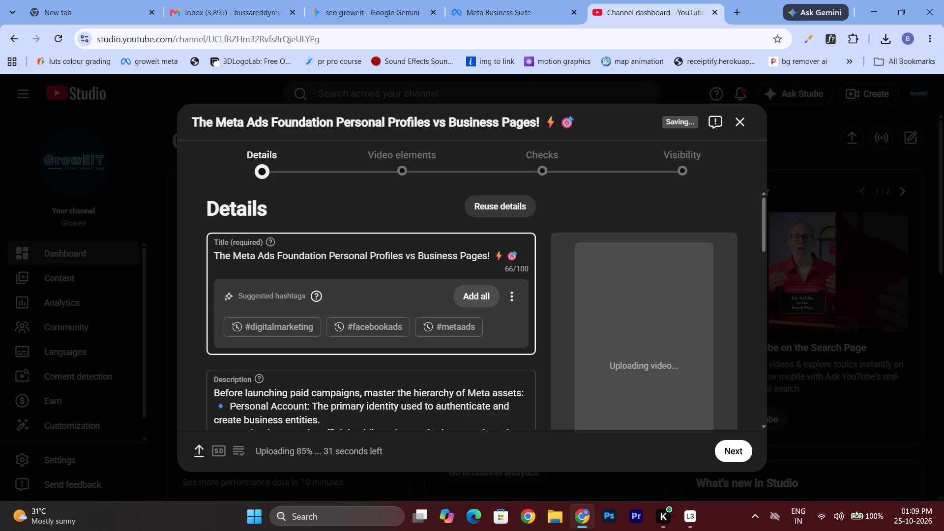
Advance the upload through the video elements, checks and visibility stages and publish the video publicly.
scroll(419, 319, "down", 2)
scroll(388, 388, "down", 6)
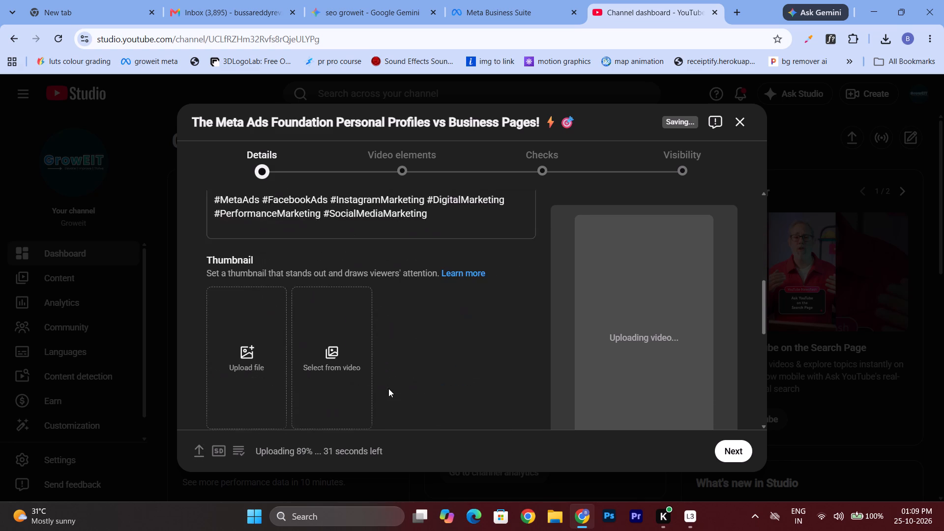
scroll(388, 388, "down", 9)
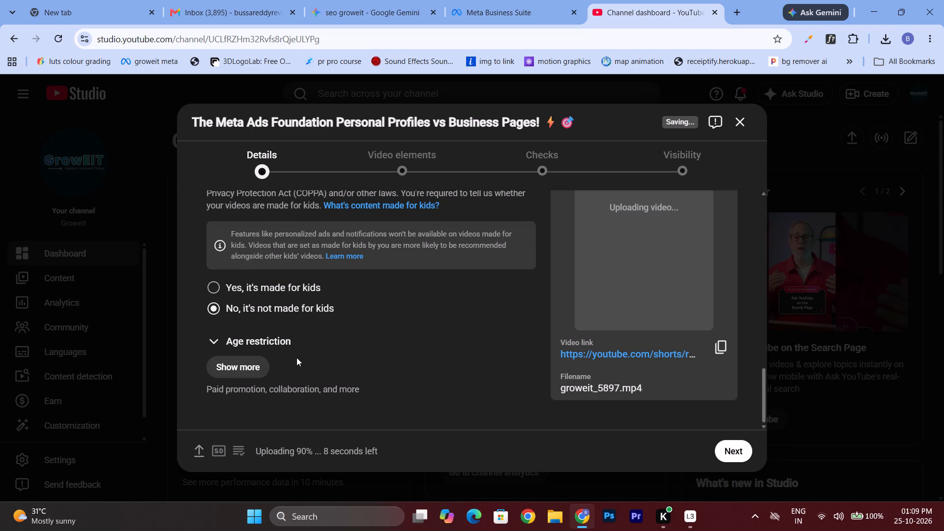
left_click(744, 457)
left_click(740, 454)
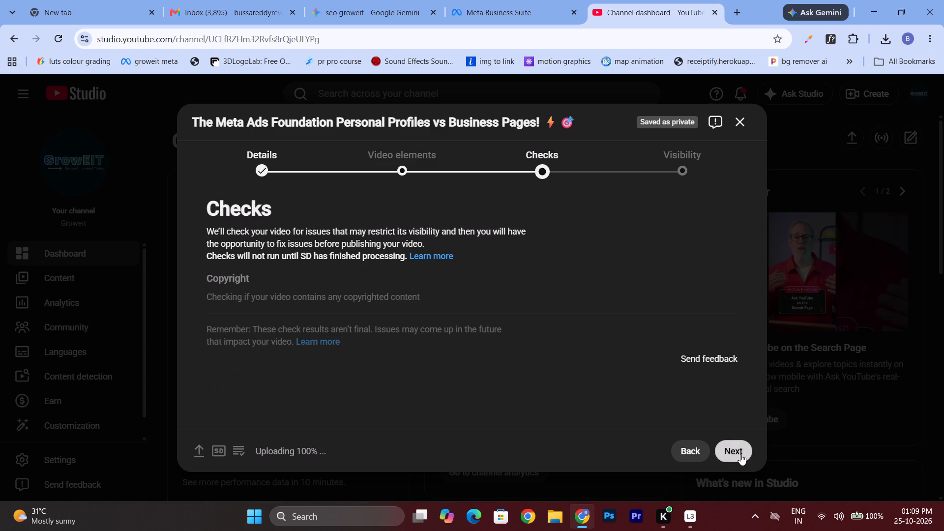
left_click(740, 454)
left_click(740, 454)
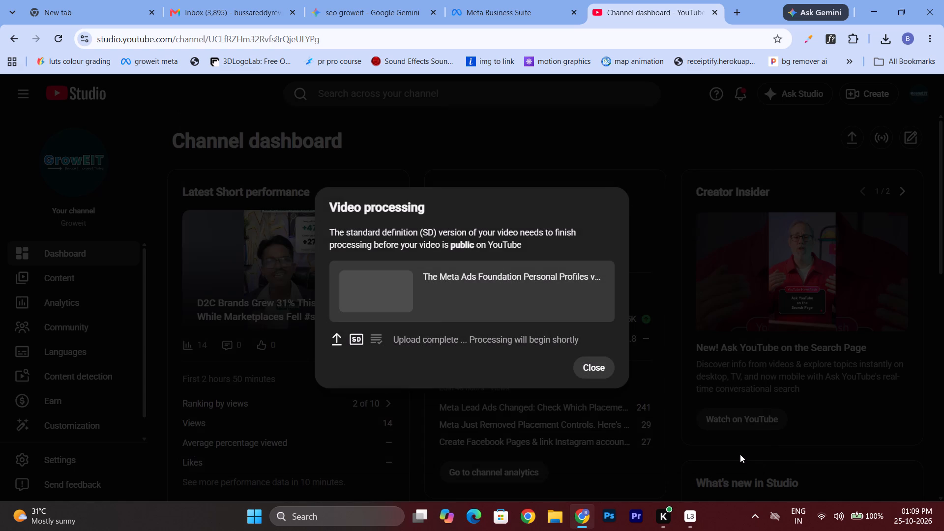
Dismiss the video processing notice and start a new video upload in YouTube Studio.
left_click(591, 373)
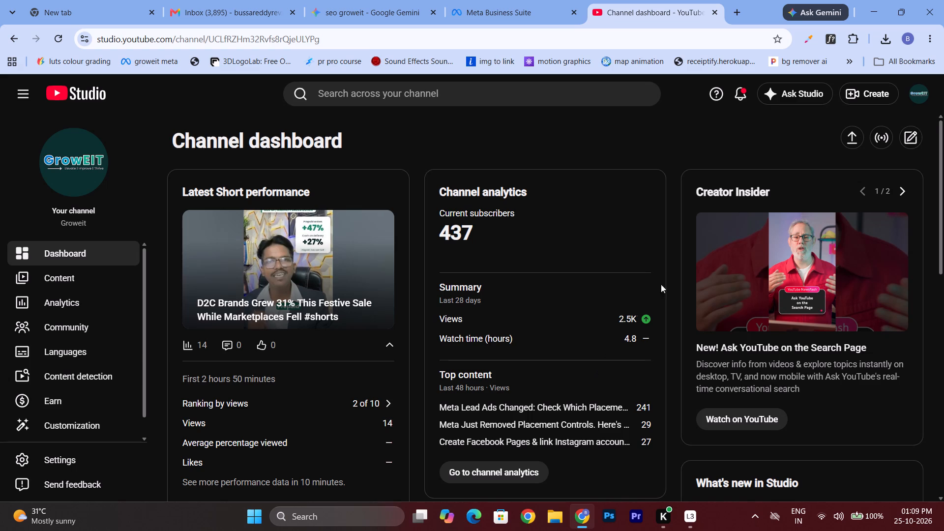
left_click(868, 100)
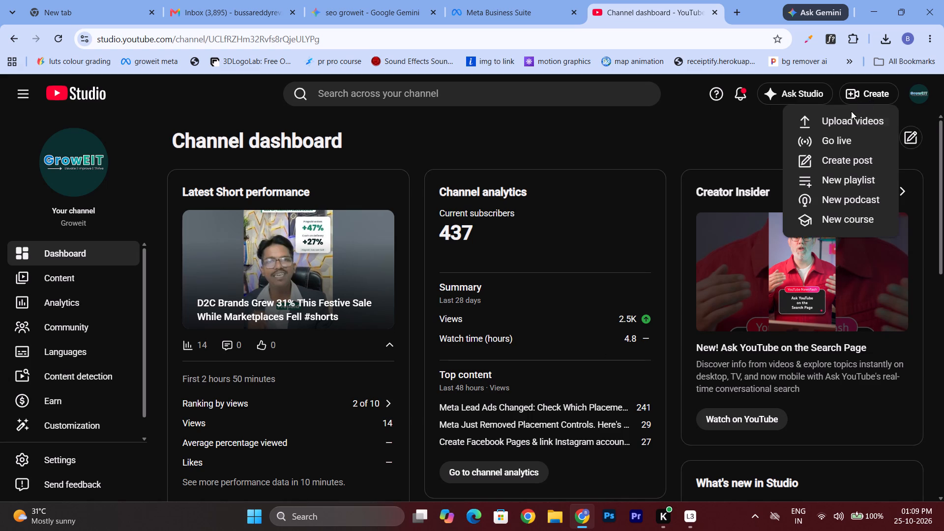
left_click(846, 118)
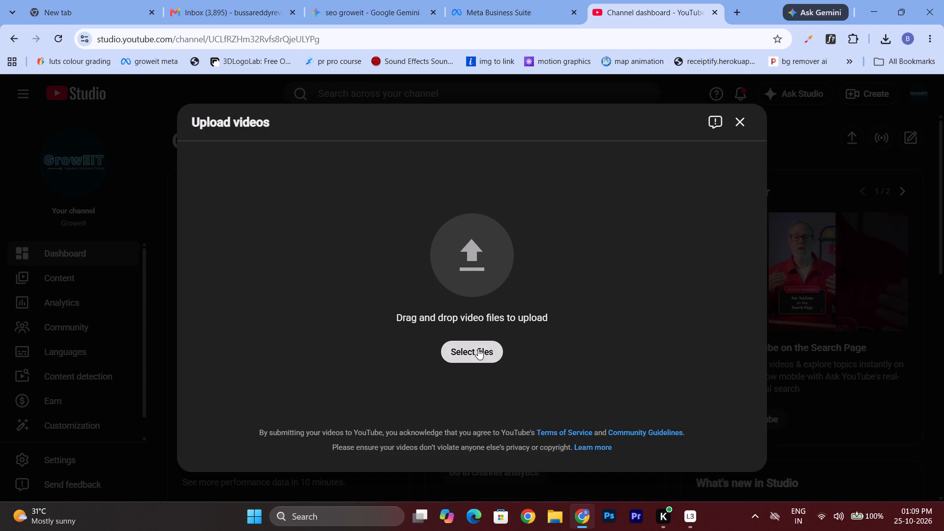
Copy the file name groweit_4521 from the list of names kept in the New tab's address bar.
left_click(118, 1)
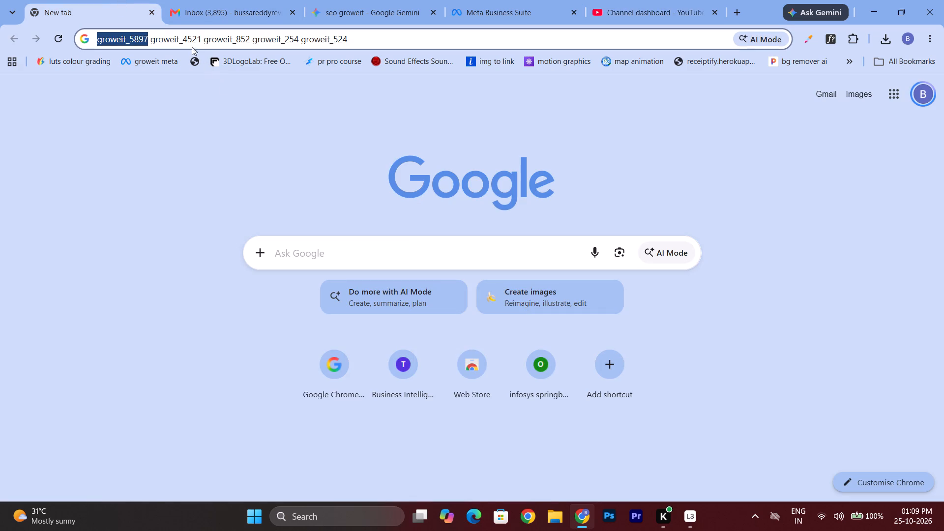
double_click(185, 44)
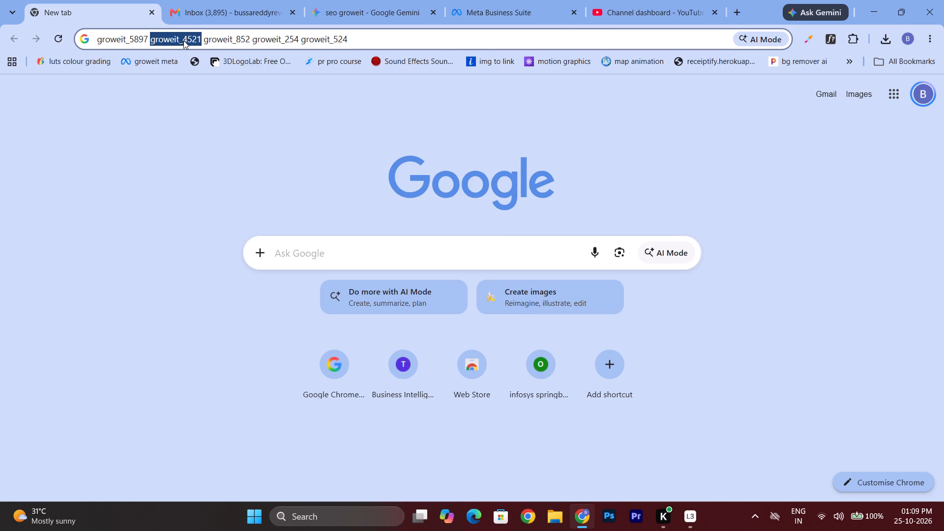
right_click(183, 40)
left_click(251, 129)
left_click(368, 105)
In Meta Business Suite, leave the current post discarding changes, and open the Monday 26, 08:32 Facebook post from the planner for editing.
left_click(527, 0)
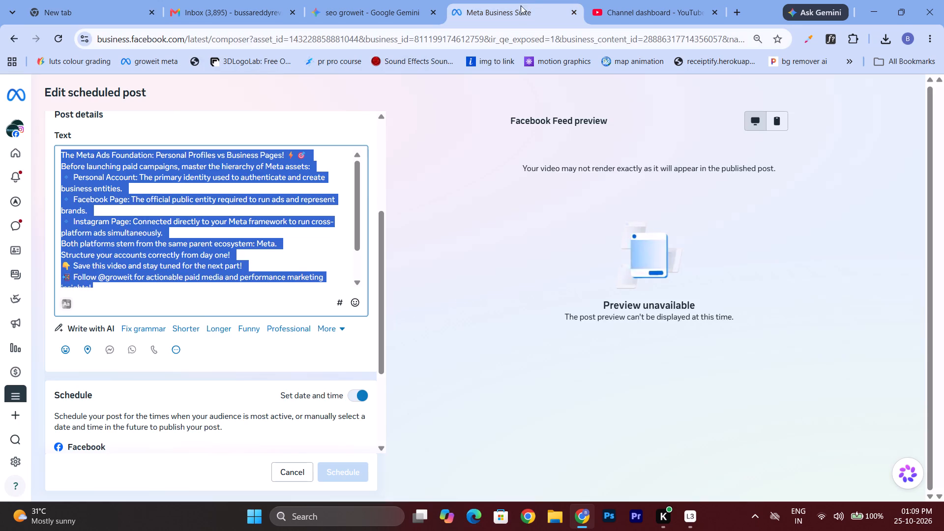
left_click(10, 37)
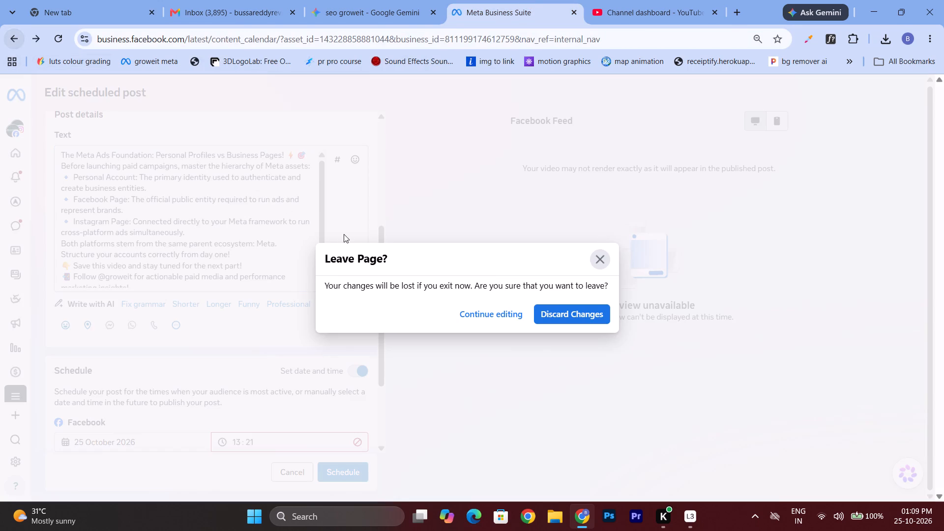
left_click(559, 310)
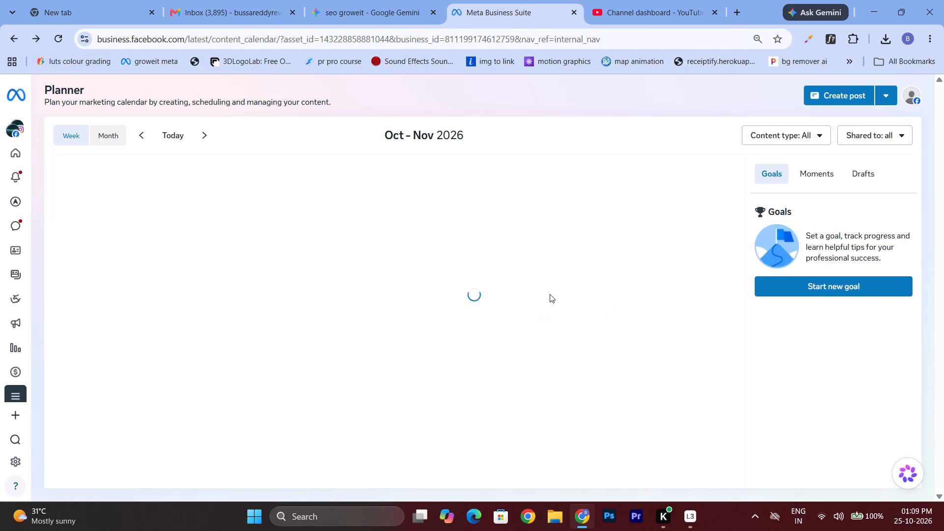
left_click(229, 198)
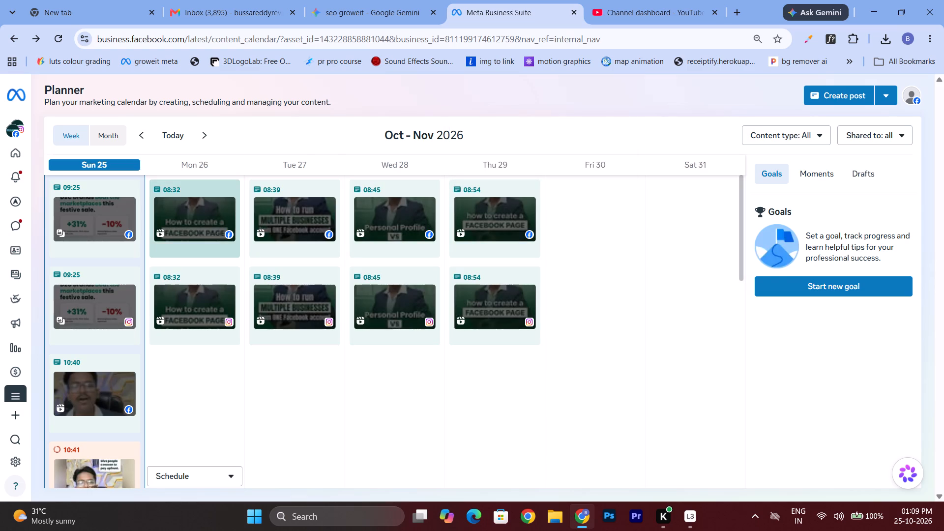
left_click(229, 197)
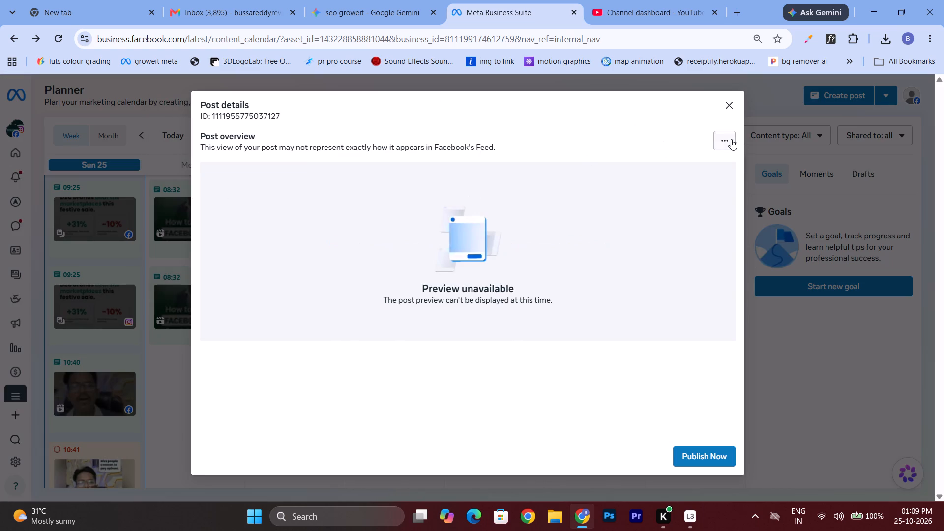
left_click(731, 139)
left_click(738, 176)
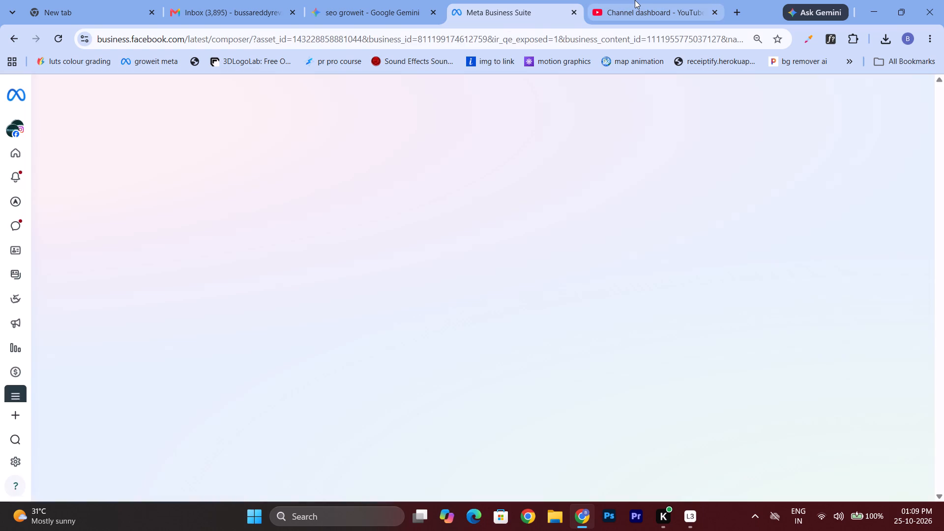
Back in YouTube Studio, upload groweit_4521.mp4 from Downloads using the copied file name.
left_click(635, 0)
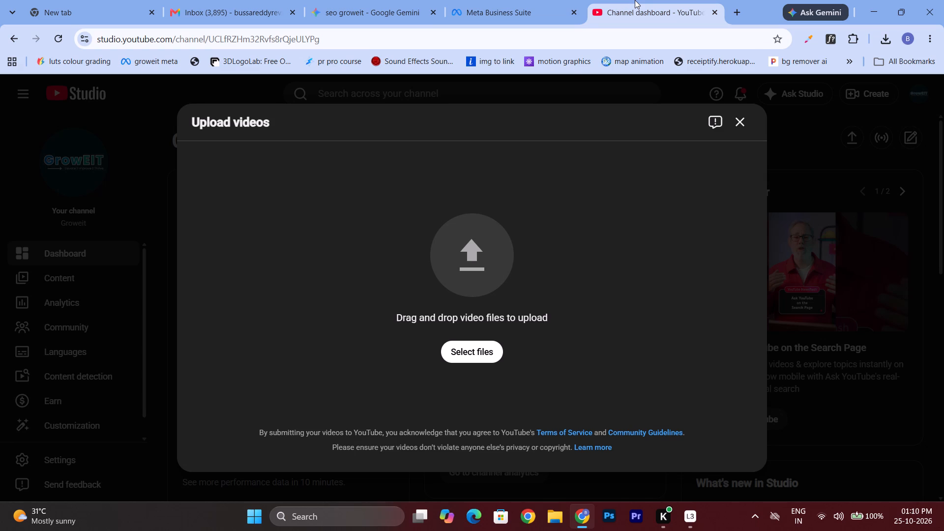
left_click(460, 357)
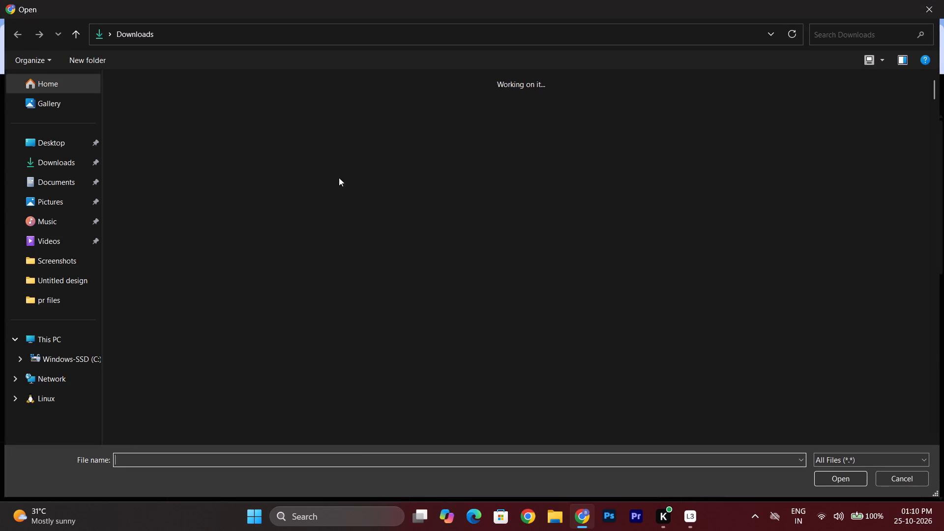
right_click(208, 458)
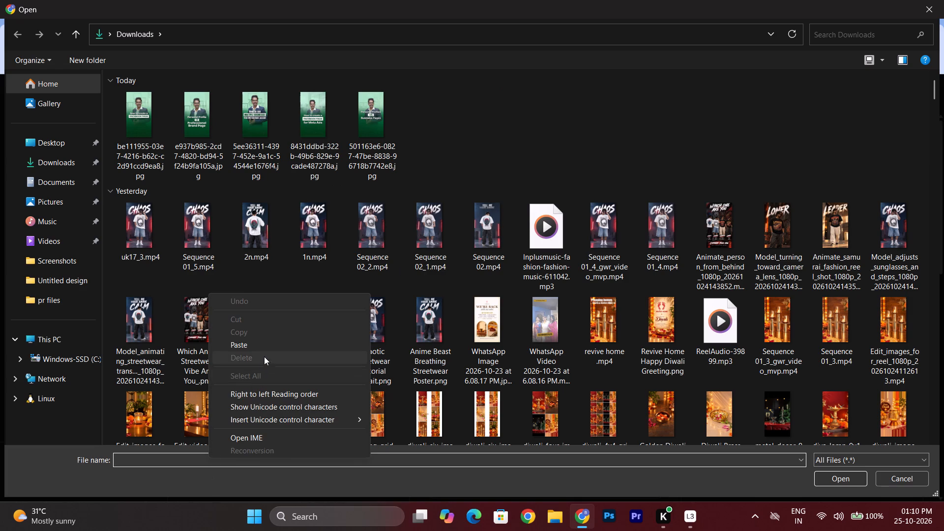
left_click(264, 348)
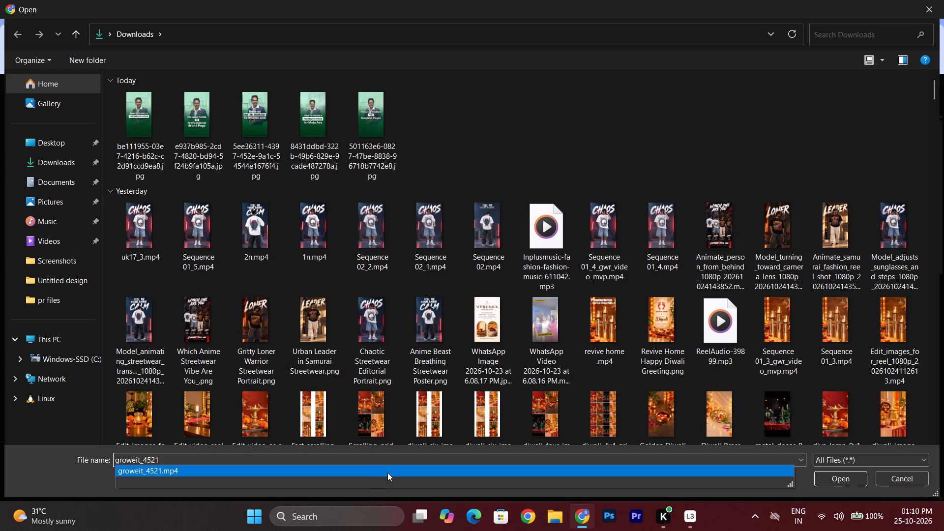
left_click(387, 472)
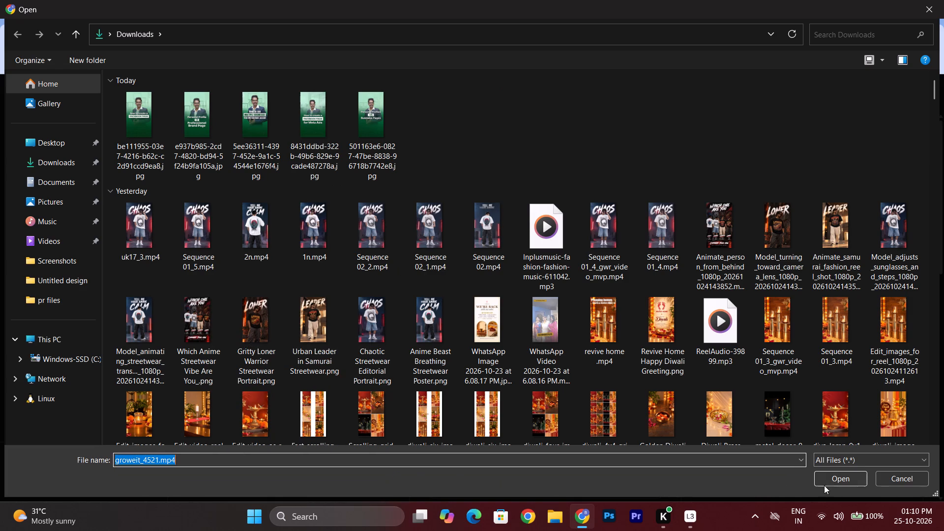
left_click(830, 481)
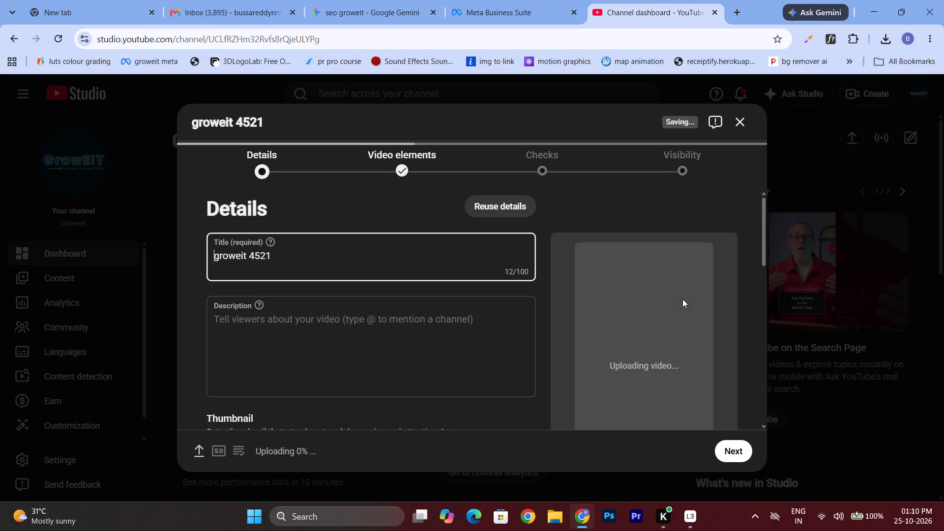
Clear the default title of the groweit 4521 upload and switch to Meta Business Suite.
left_click_drag(284, 255, 101, 260)
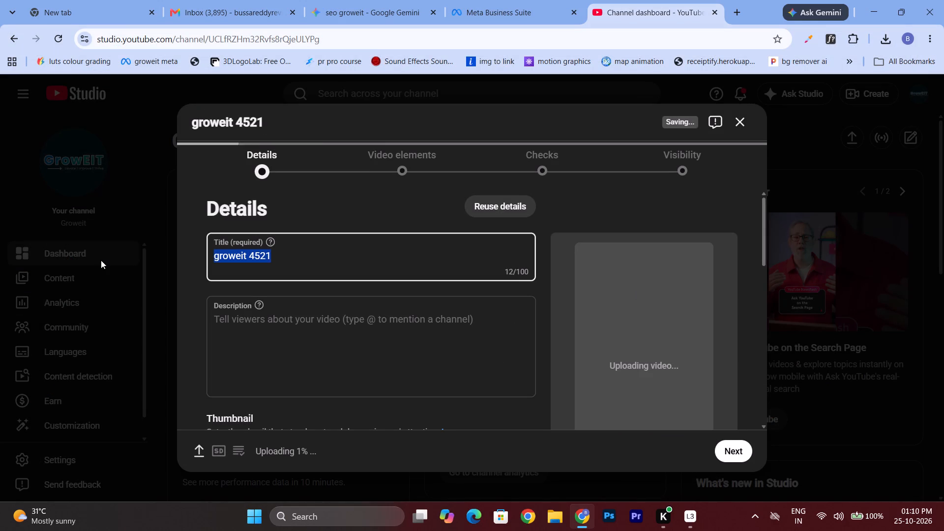
key("BackSpace")
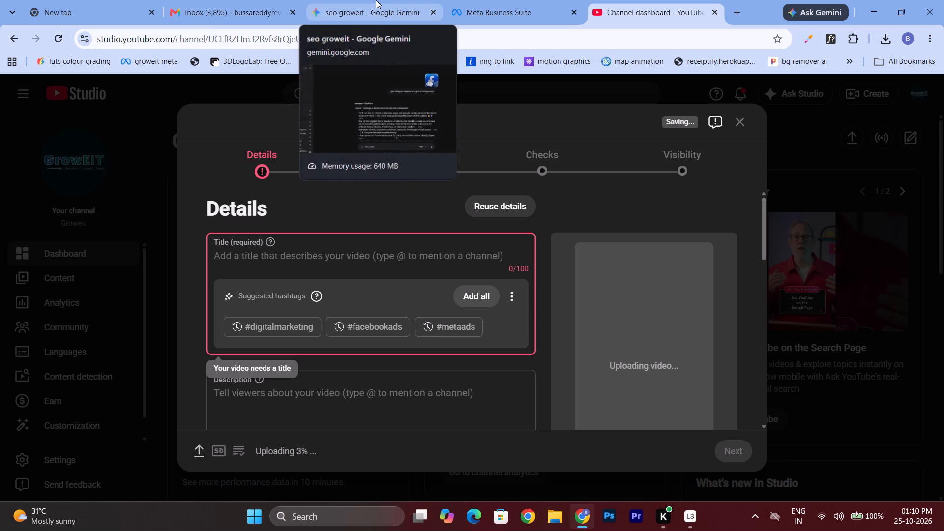
left_click(507, 0)
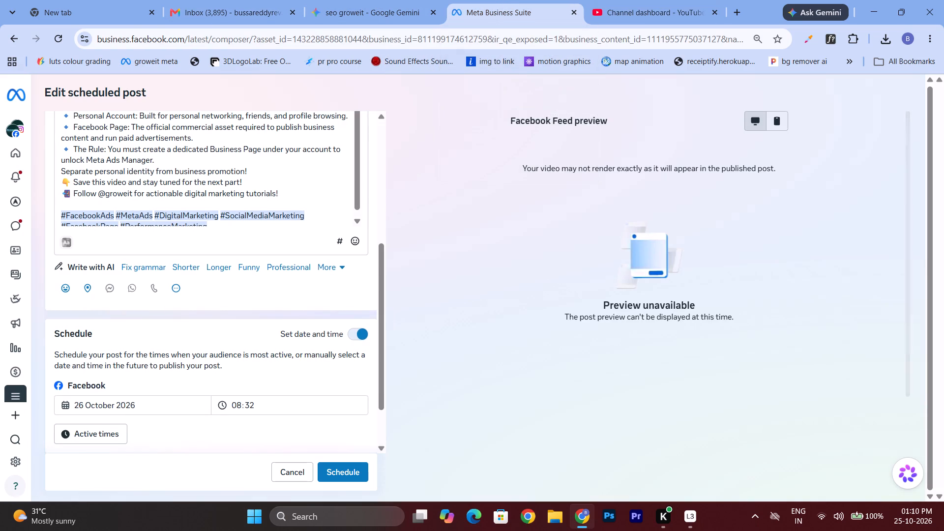
Copy the full text of the scheduled Facebook post and paste it as the description of the YouTube upload.
scroll(147, 158, "up", 1)
right_click(177, 203)
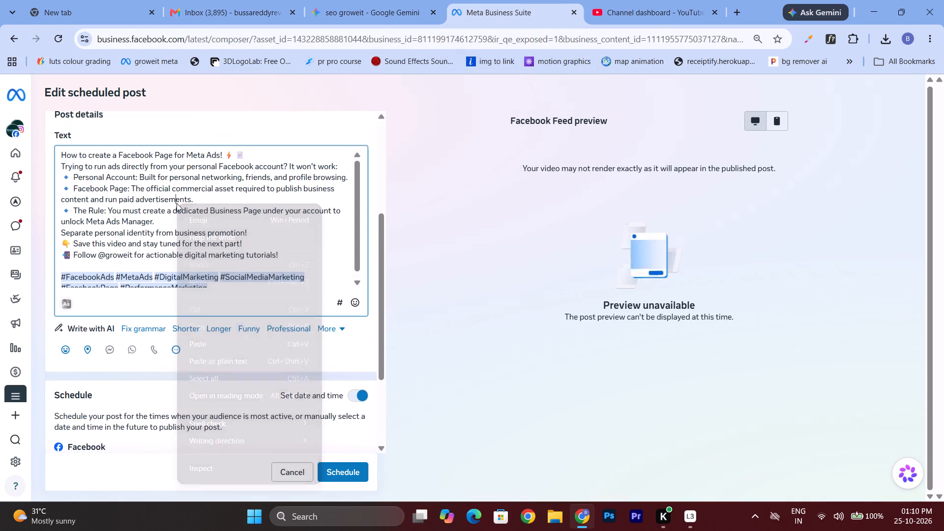
left_click(209, 386)
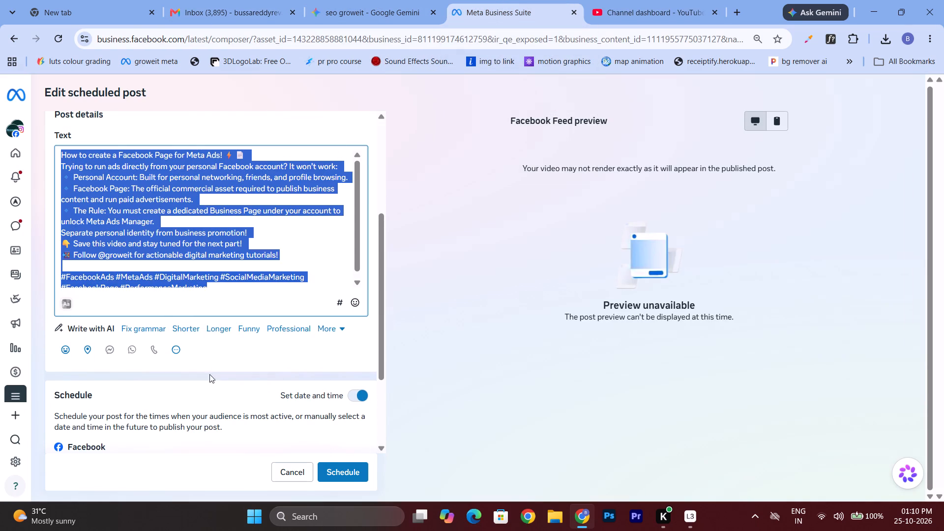
right_click(138, 194)
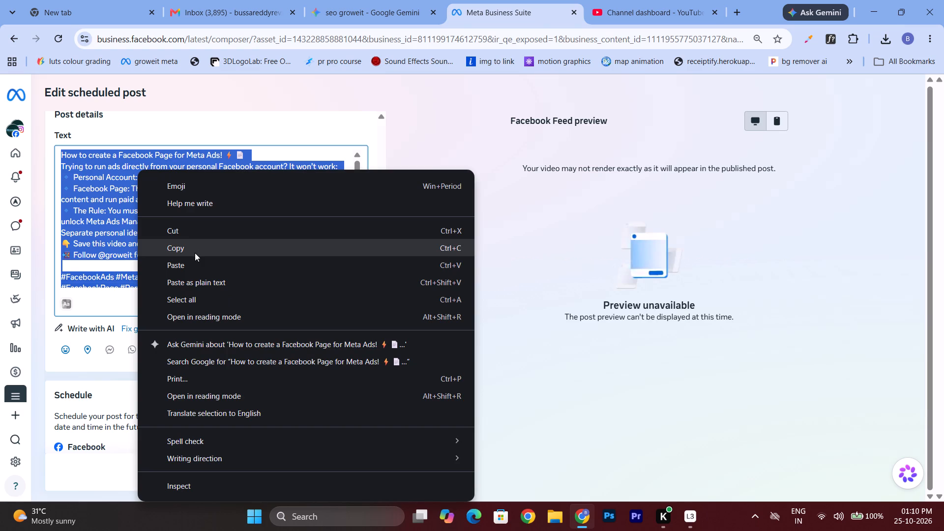
left_click(195, 253)
left_click(618, 11)
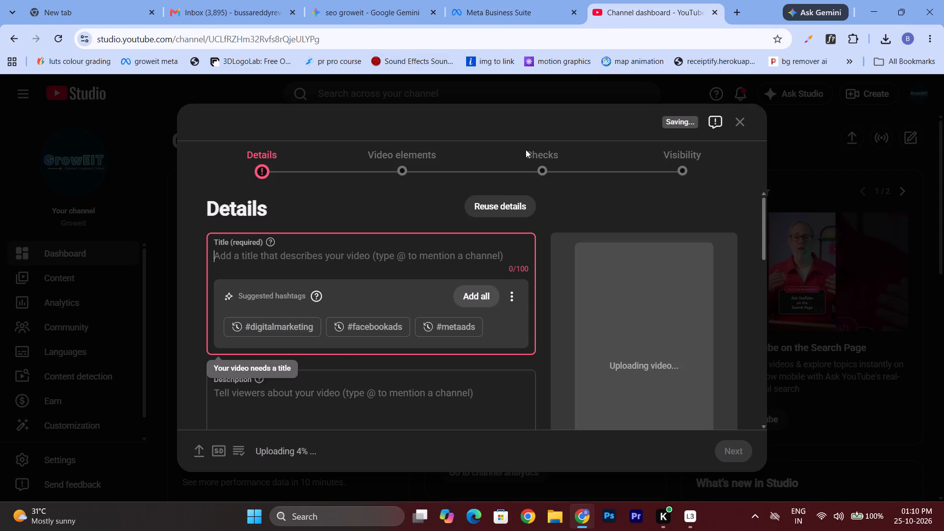
scroll(338, 351, "down", 1)
right_click(336, 339)
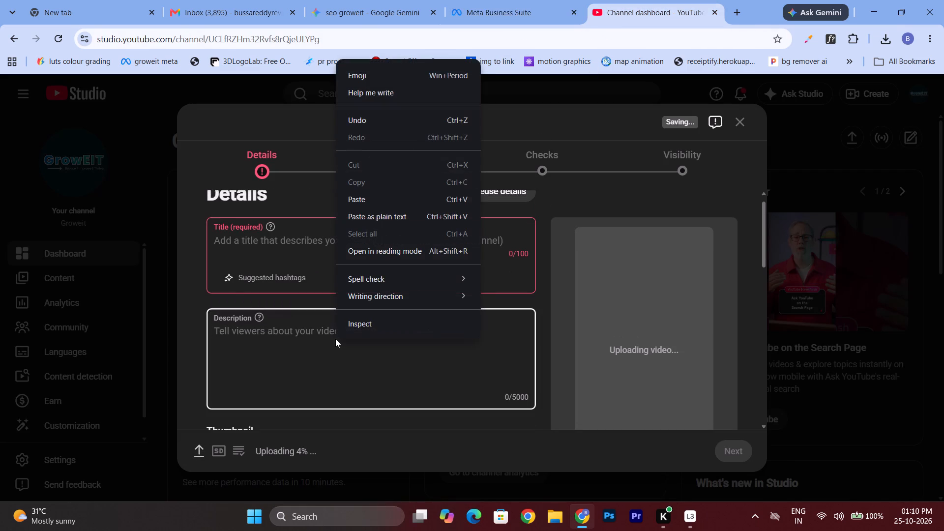
left_click(365, 191)
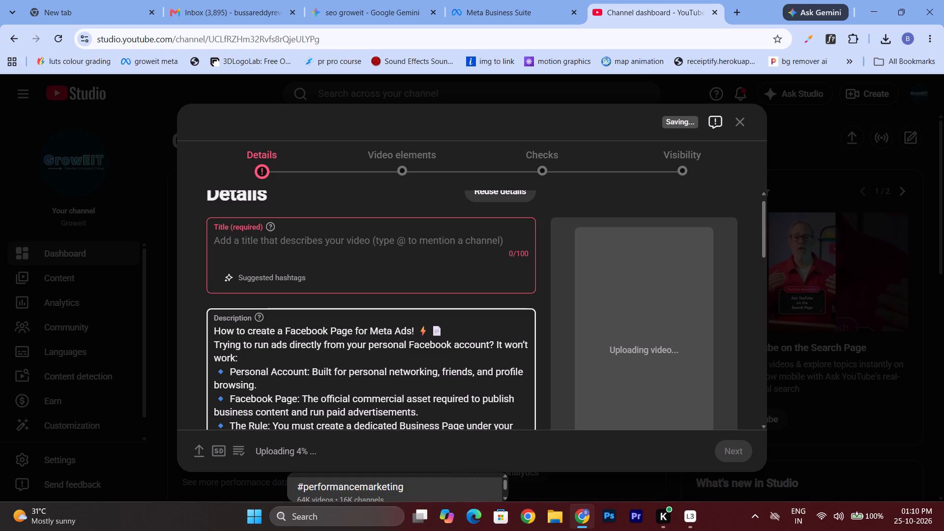
Move the description's first line, "How to create a Facebook Page for Meta Ads!" with its two emojis, into the title, leaving no blank line behind.
left_click_drag(460, 333, 214, 322)
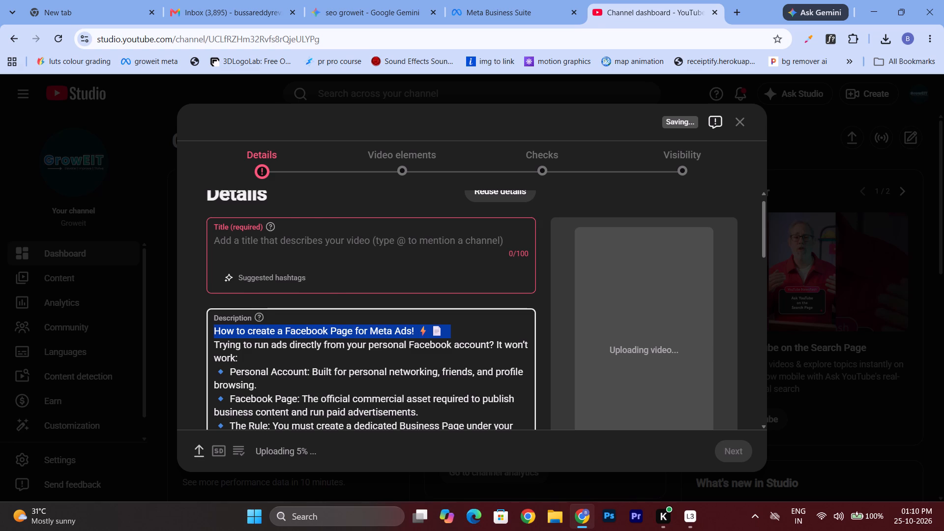
right_click(262, 334)
left_click(313, 61)
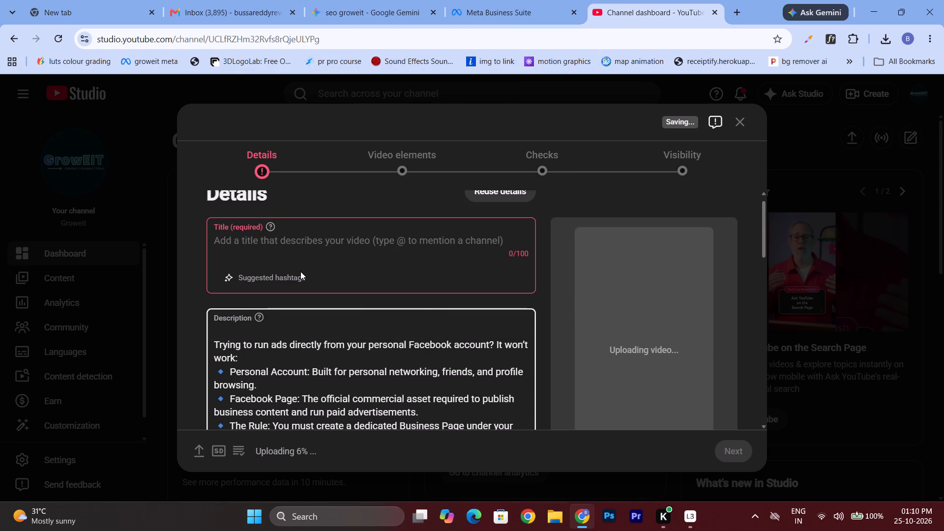
key("BackSpace")
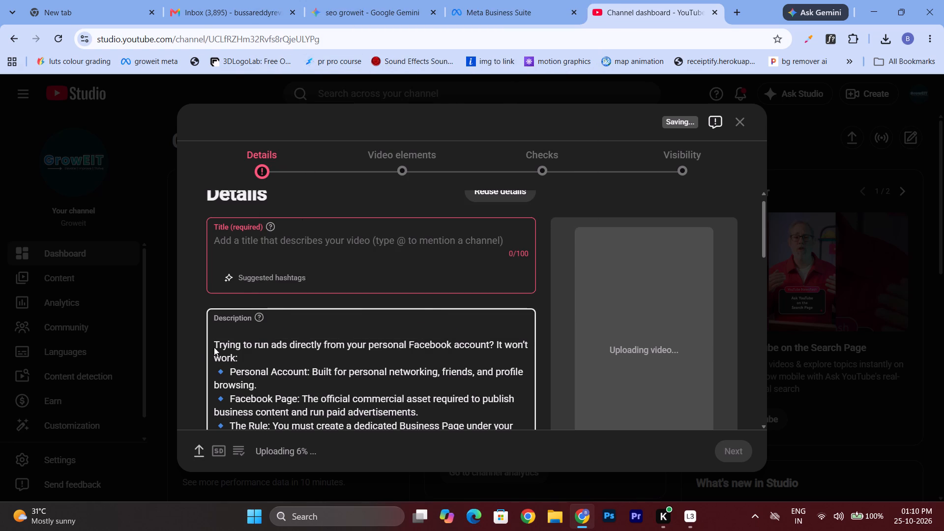
left_click(217, 346)
left_click(215, 345)
key("BackSpace")
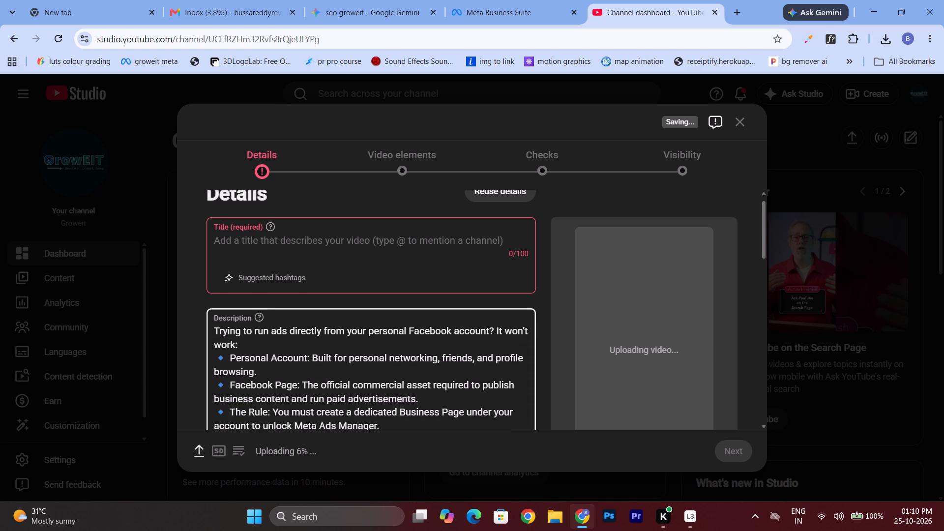
left_click(261, 247)
right_click(261, 247)
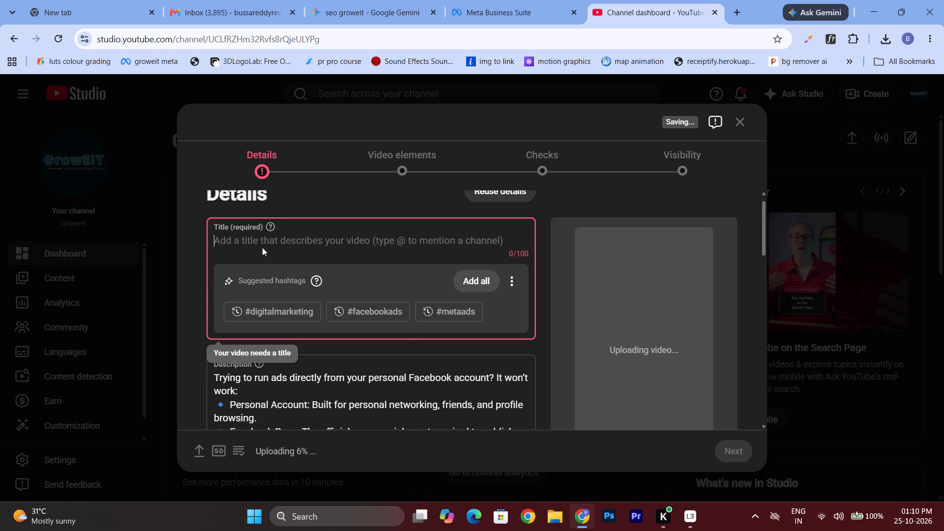
left_click(308, 355)
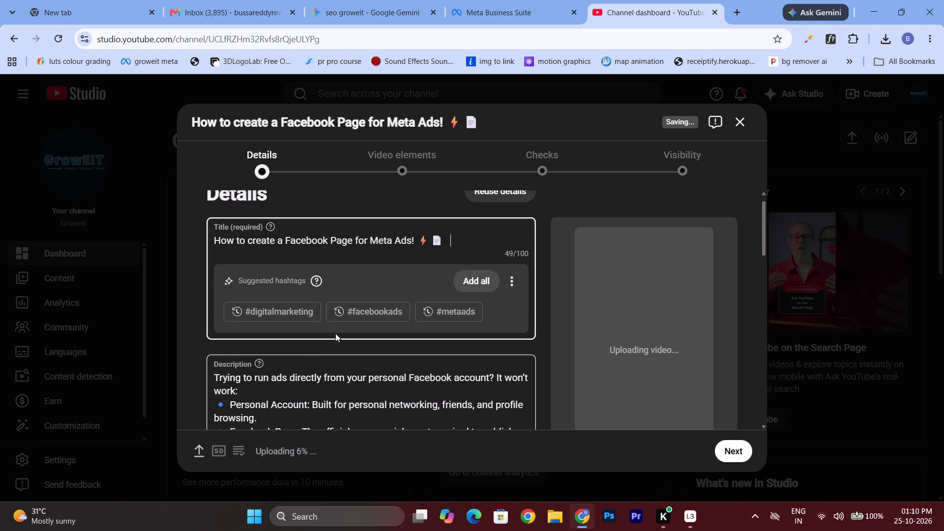
Advance the upload through the details, video elements and checks stages to the visibility stage.
scroll(377, 305, "down", 13)
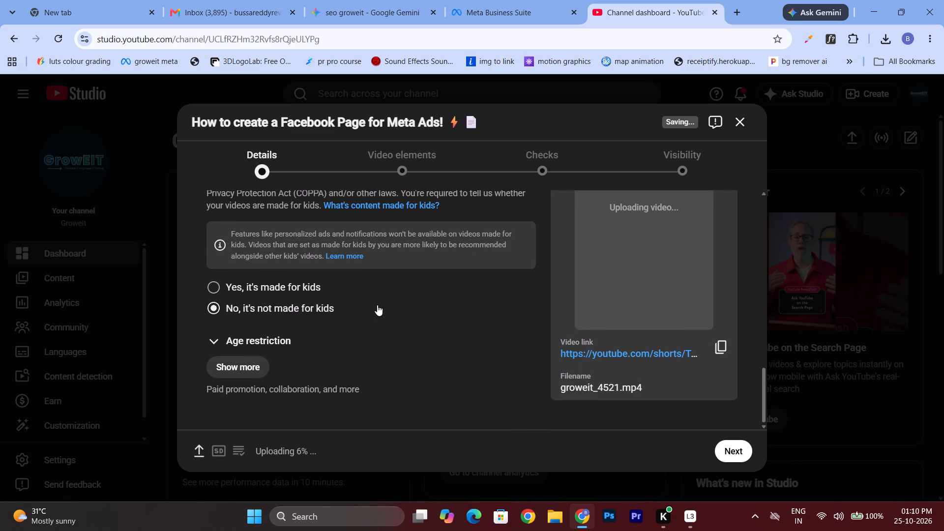
scroll(377, 305, "down", 4)
left_click(729, 447)
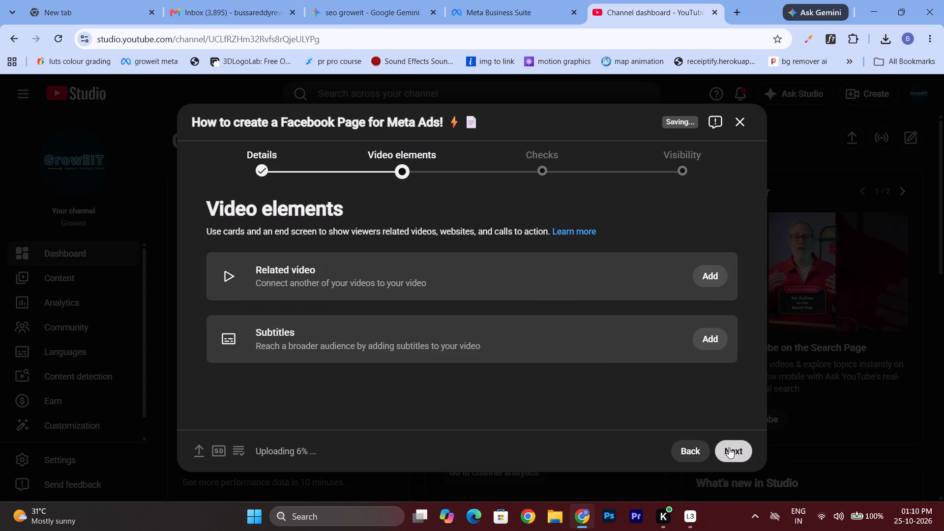
left_click(729, 447)
left_click(729, 447)
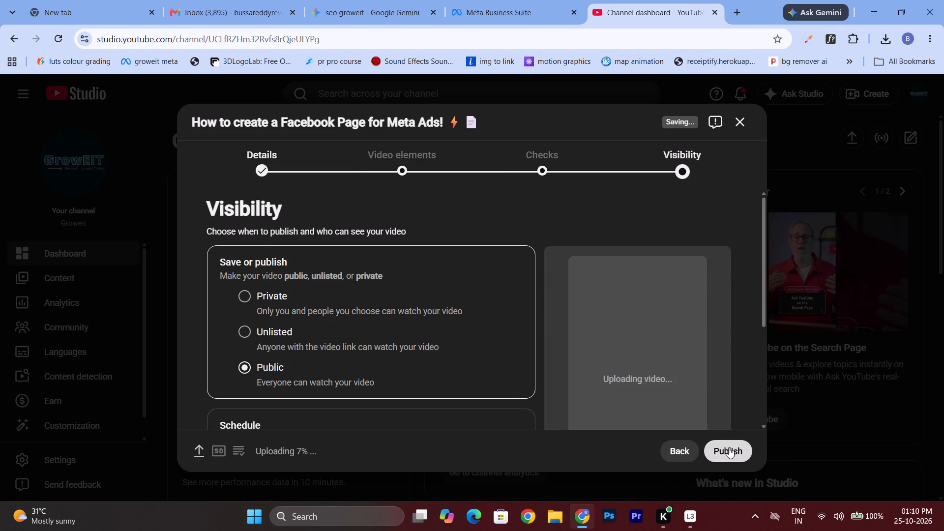
Choose to schedule the video's public release instead of publishing it immediately.
scroll(405, 327, "down", 3)
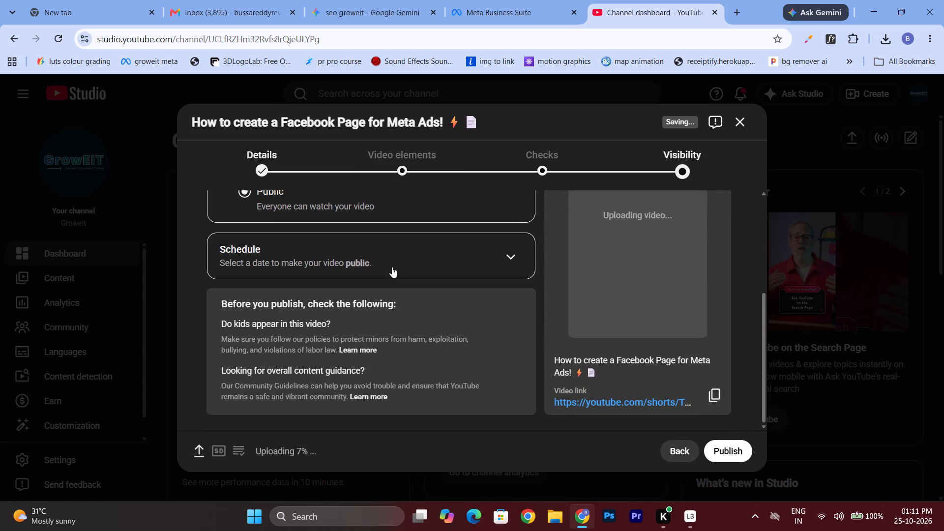
left_click(392, 267)
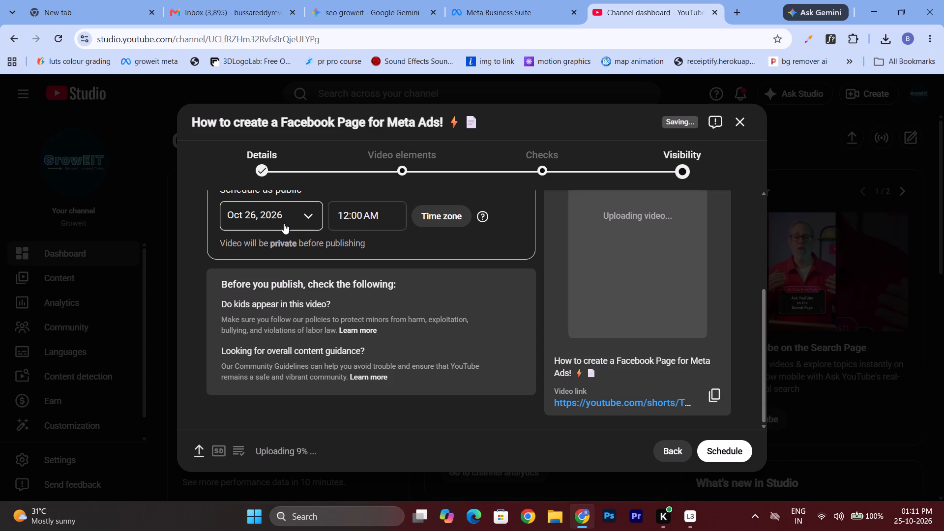
Set the publishing time to 4:00 PM on Oct 26, 2026, schedule the video and dismiss the upload notice.
left_click(392, 217)
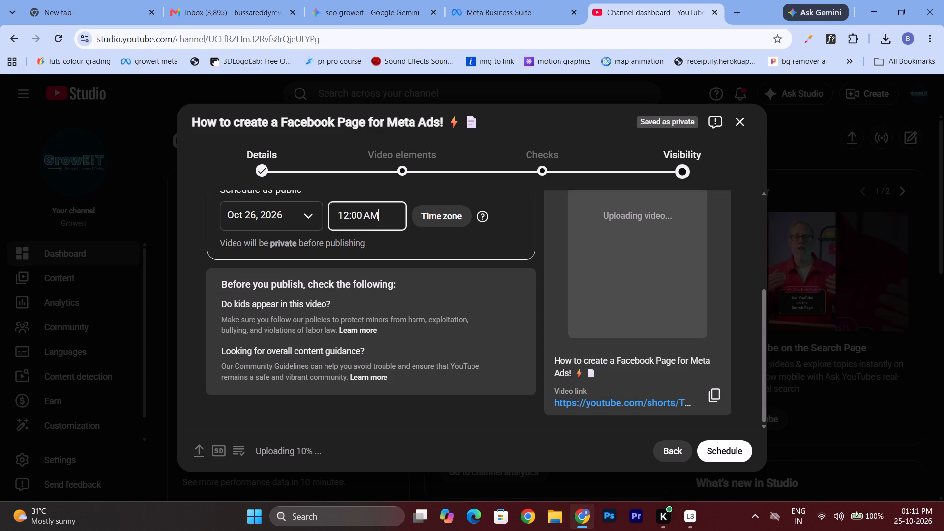
scroll(386, 399, "down", 11)
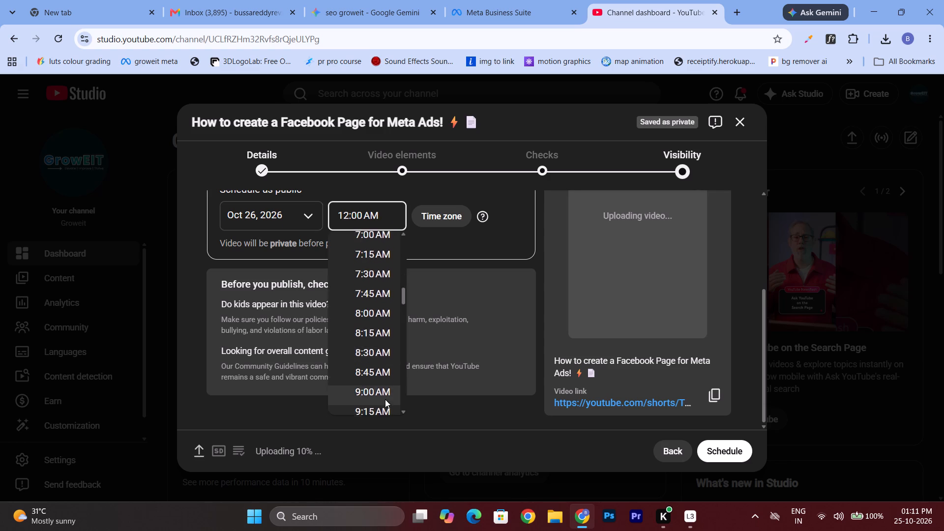
scroll(385, 399, "down", 7)
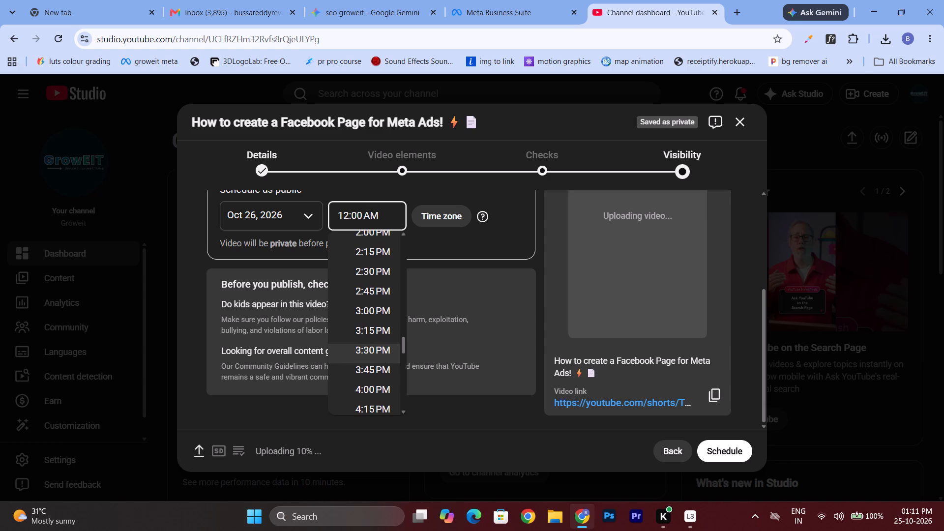
left_click(380, 388)
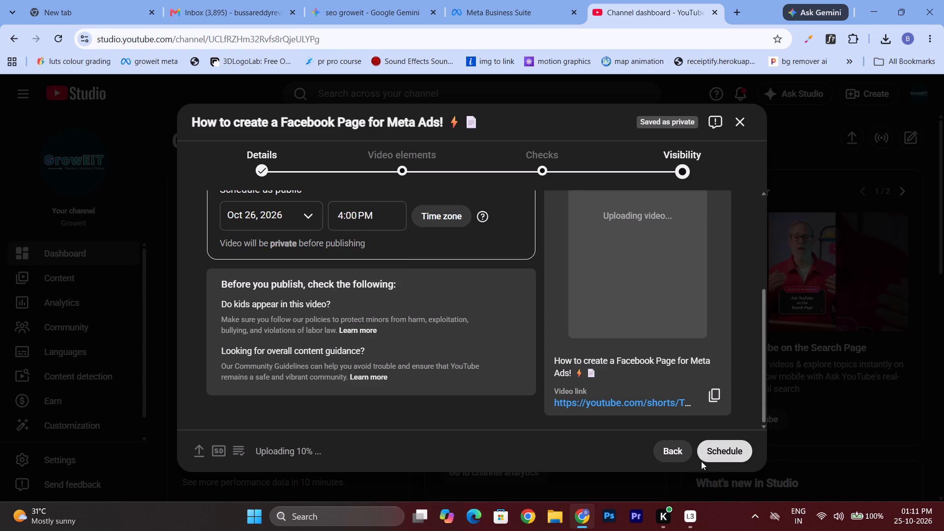
left_click(713, 459)
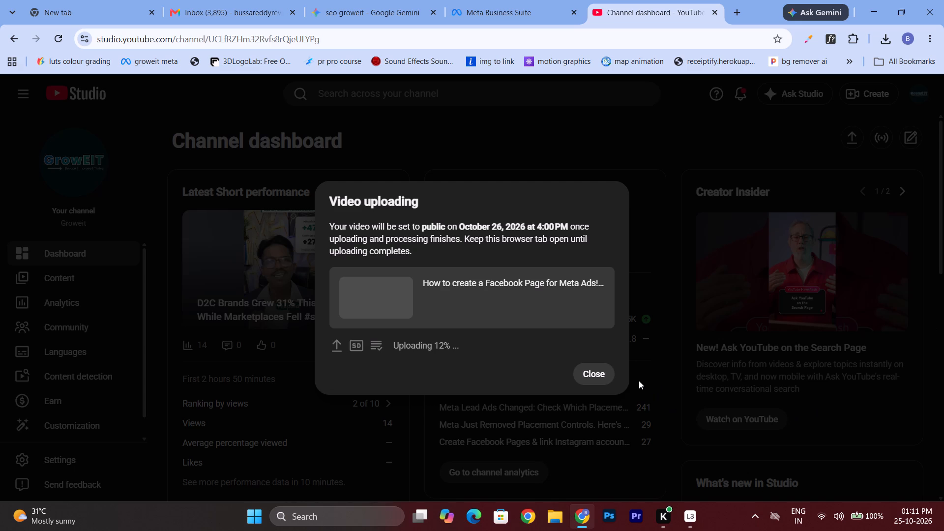
left_click(598, 379)
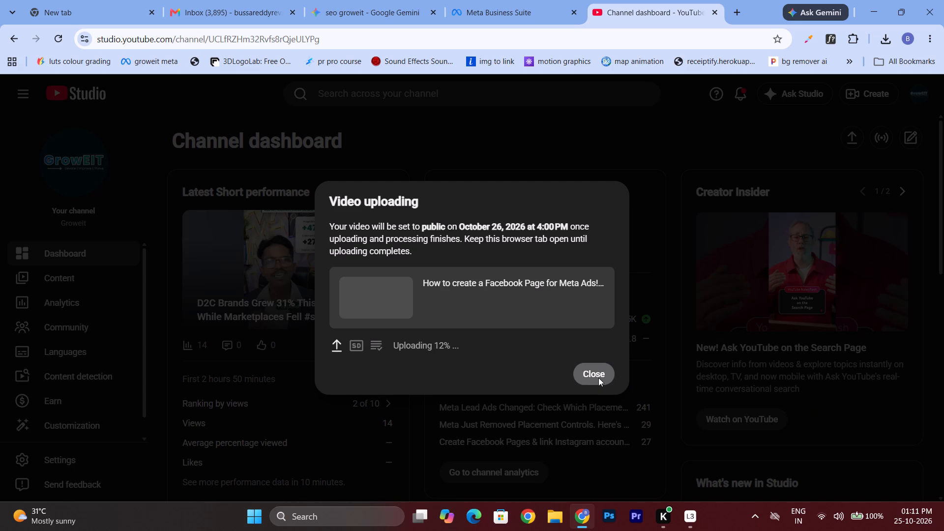
Start another upload with groweit_852.mp4, copying its name from the list of video names in the new tab's address bar.
left_click(854, 96)
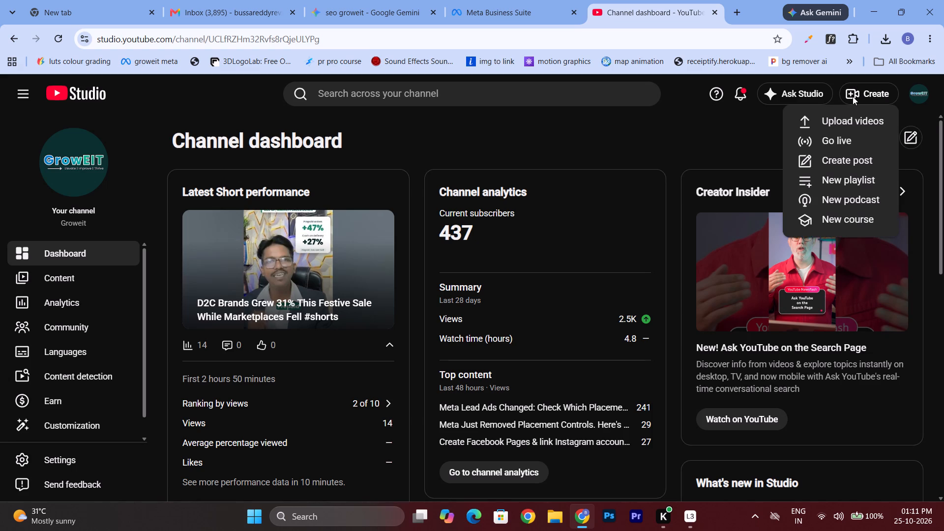
left_click(846, 119)
left_click(103, 0)
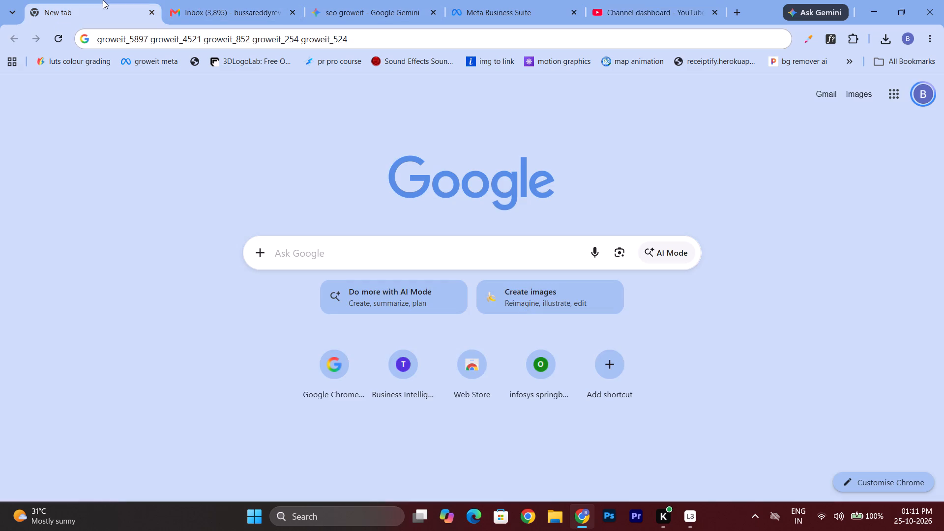
double_click(243, 39)
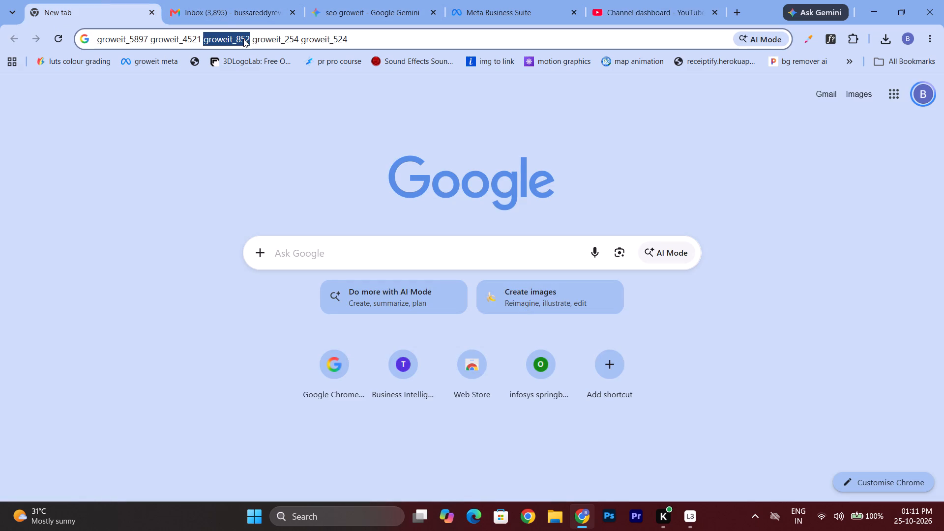
right_click(243, 39)
left_click(312, 129)
left_click(626, 11)
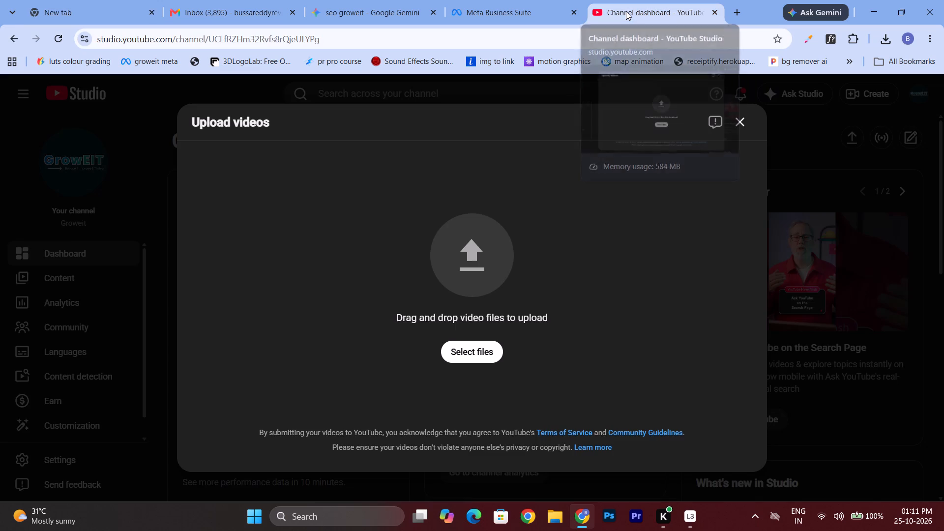
left_click(486, 355)
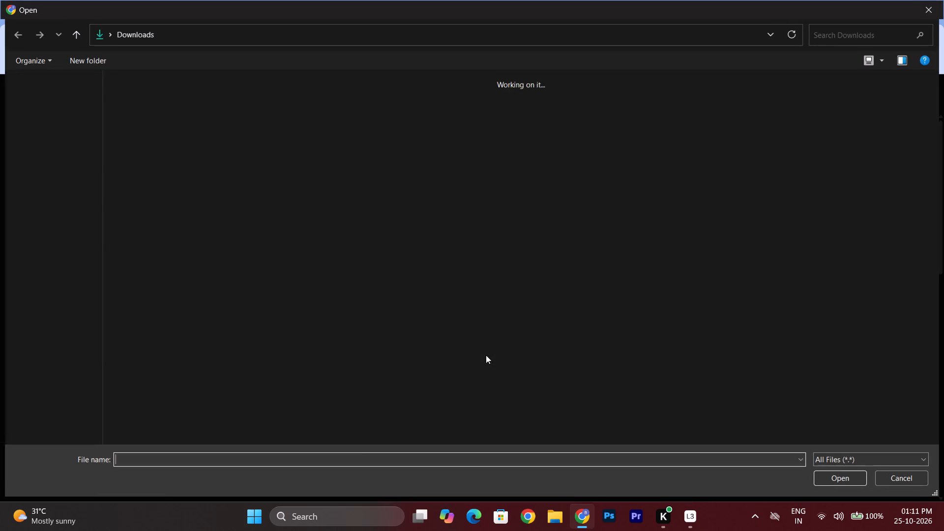
right_click(252, 460)
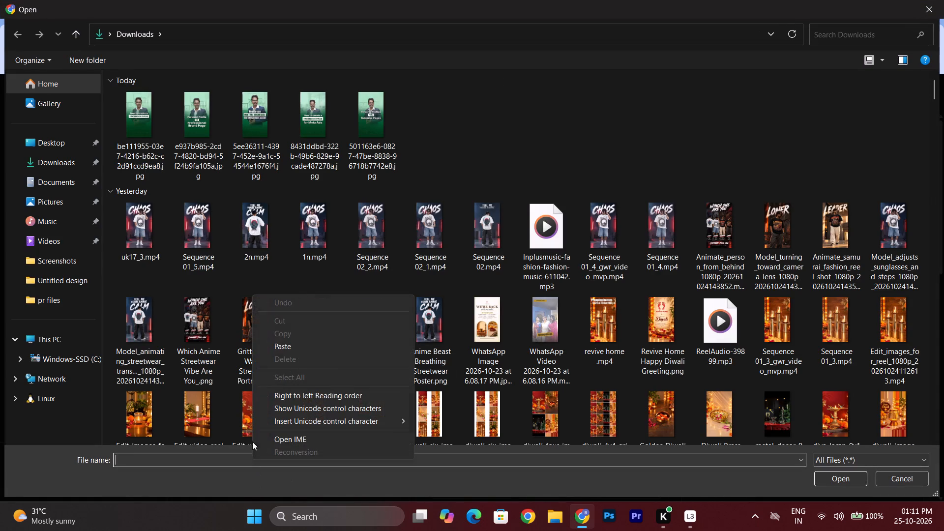
left_click(285, 347)
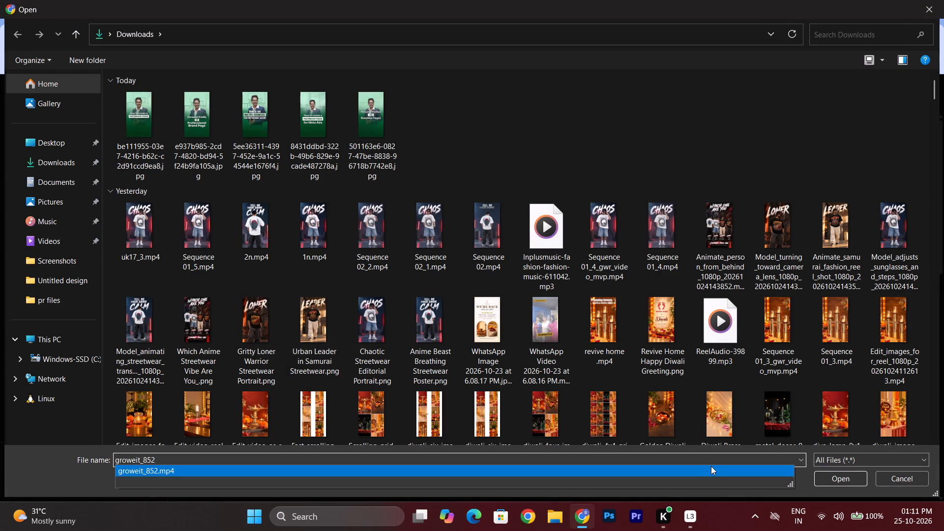
left_click(706, 464)
left_click(706, 465)
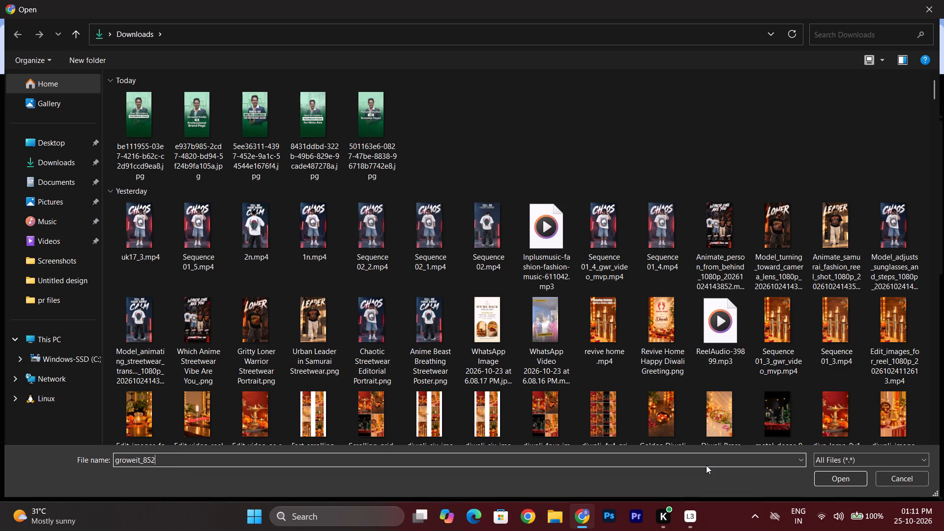
left_click(836, 473)
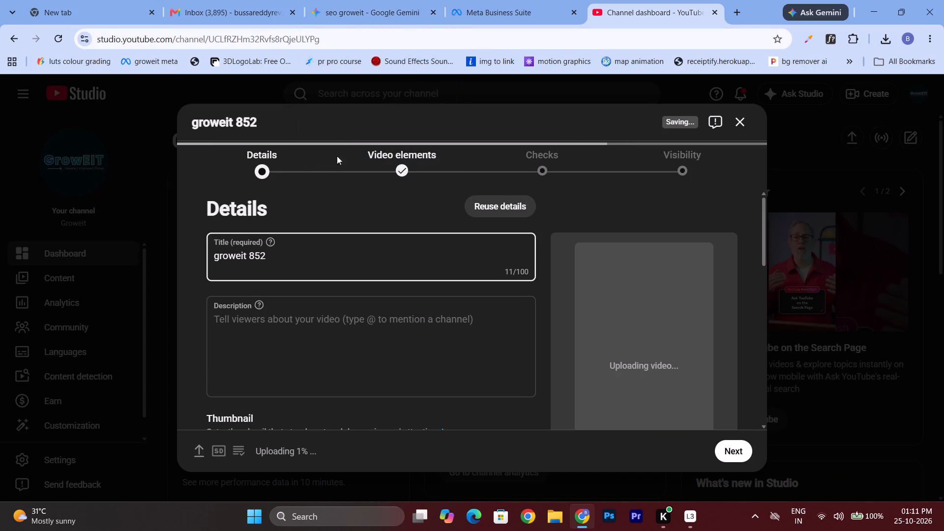
Clear the default title of the groweit 852 upload.
left_click(281, 245)
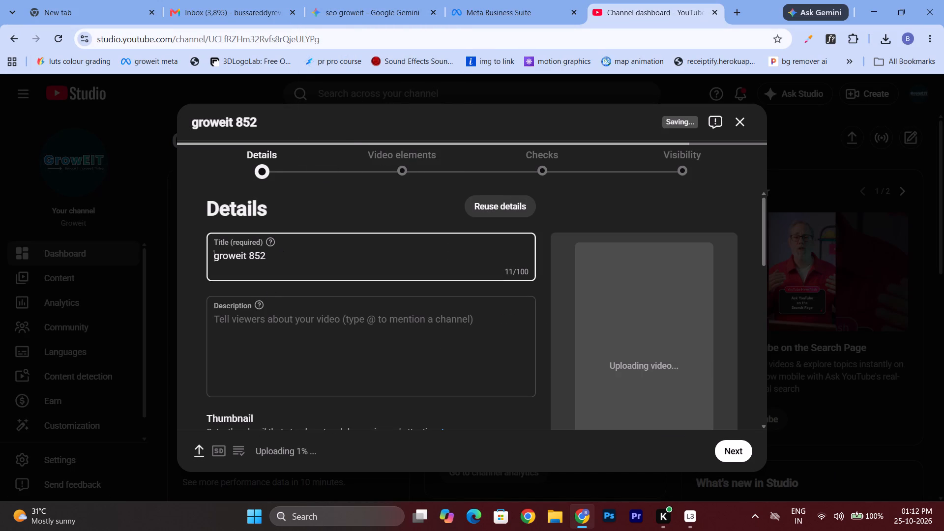
left_click_drag(281, 255, 208, 264)
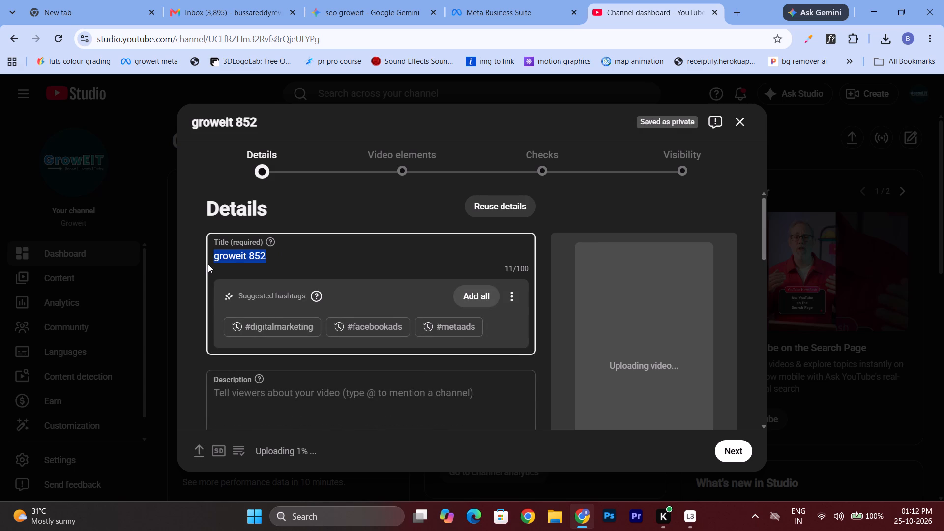
key("BackSpace")
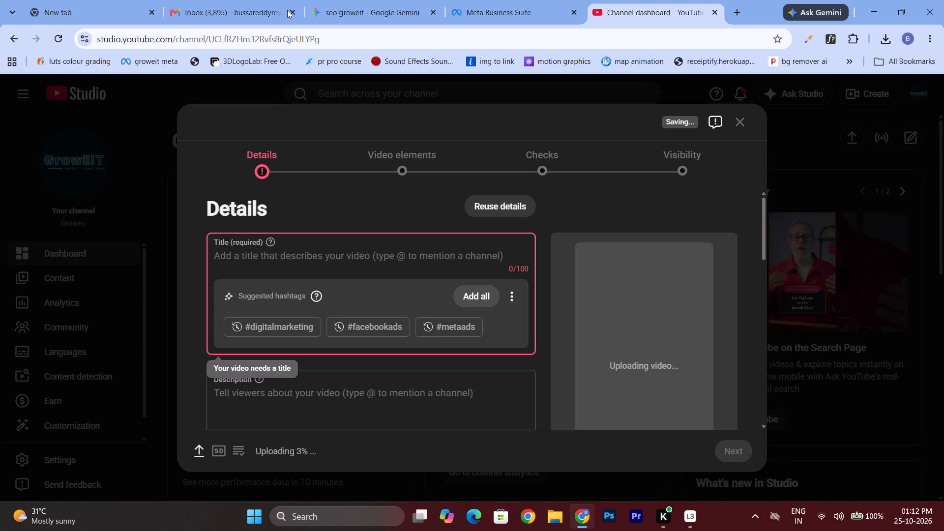
In Meta Business Suite, discard the open post edit and open the Facebook post scheduled for 28 October 2026, 08:45 for editing.
left_click(495, 0)
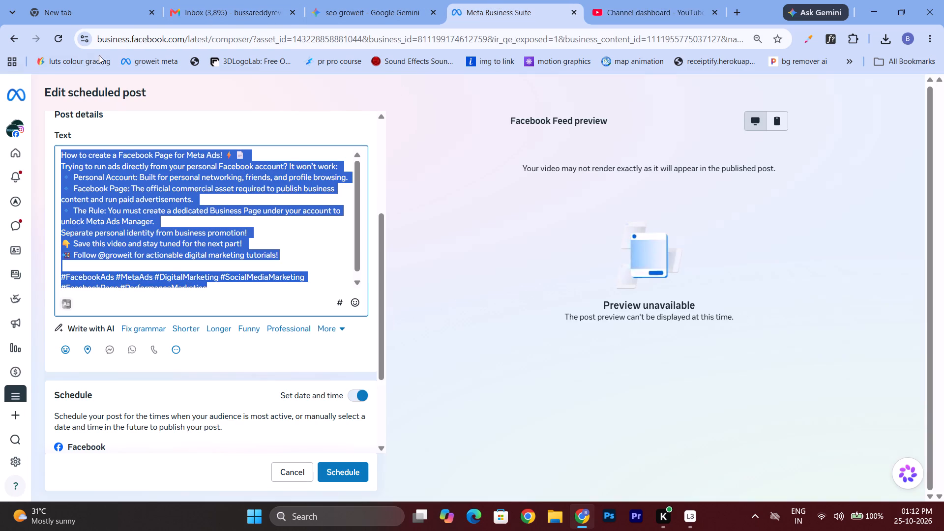
left_click(13, 37)
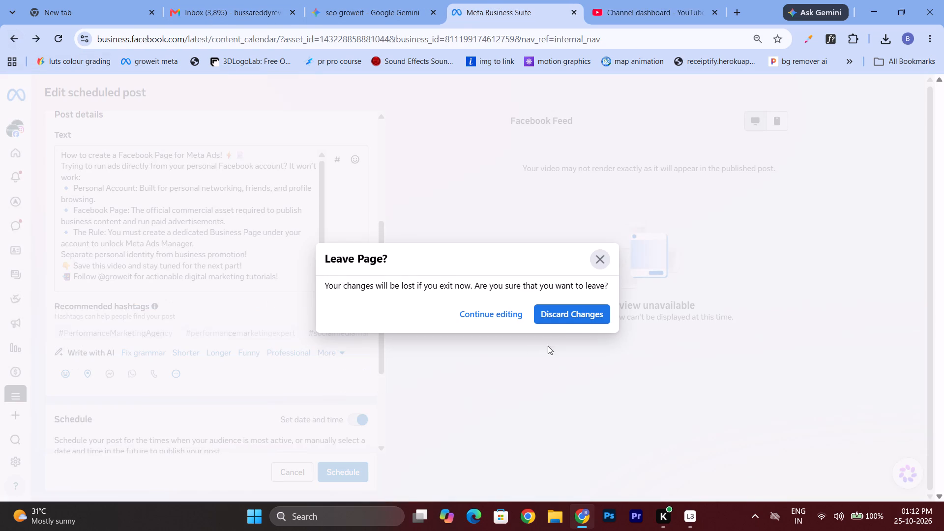
left_click(561, 323)
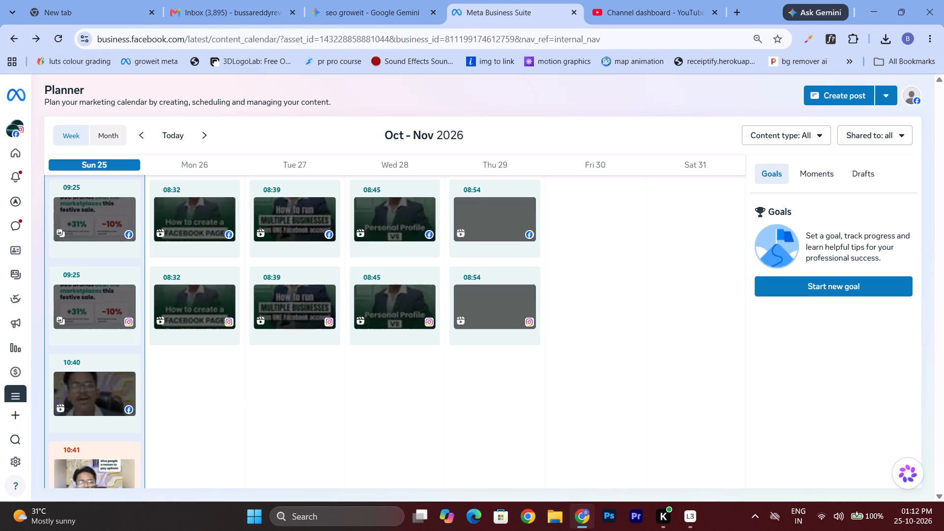
double_click(366, 198)
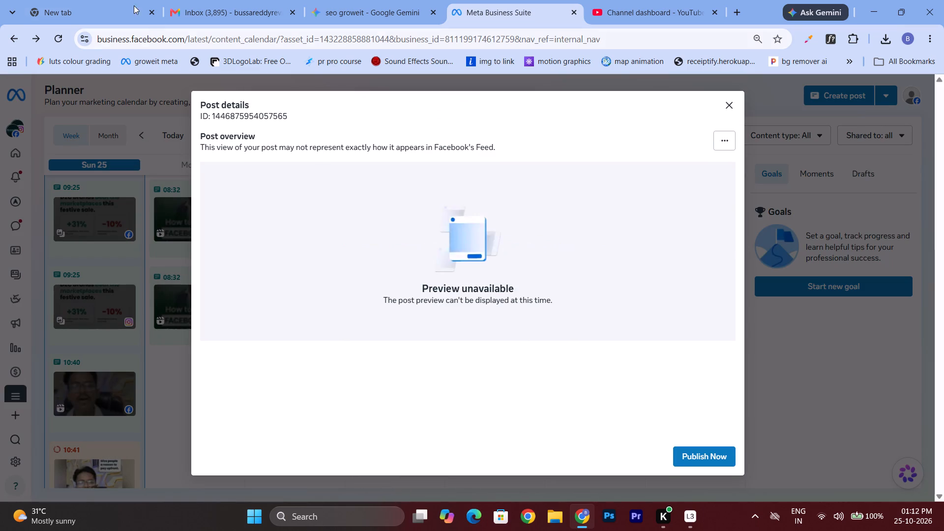
left_click(84, 0)
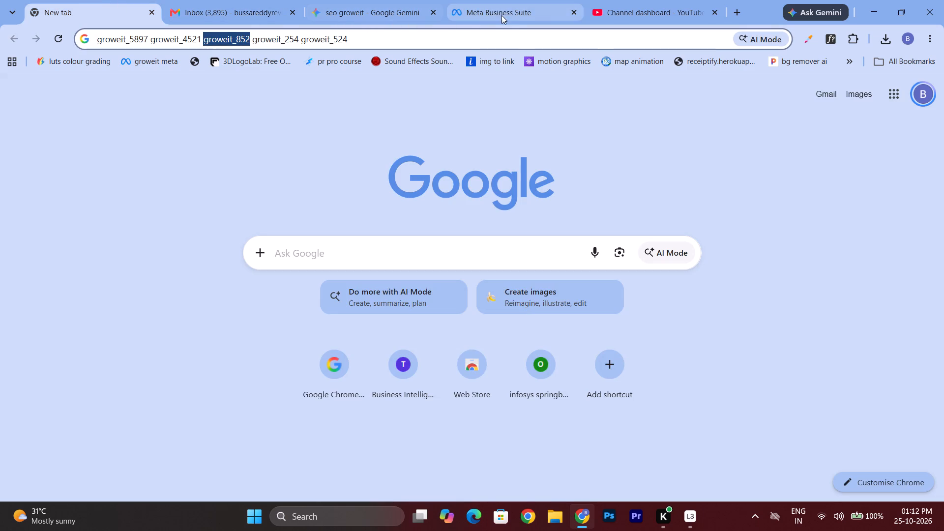
left_click(640, 9)
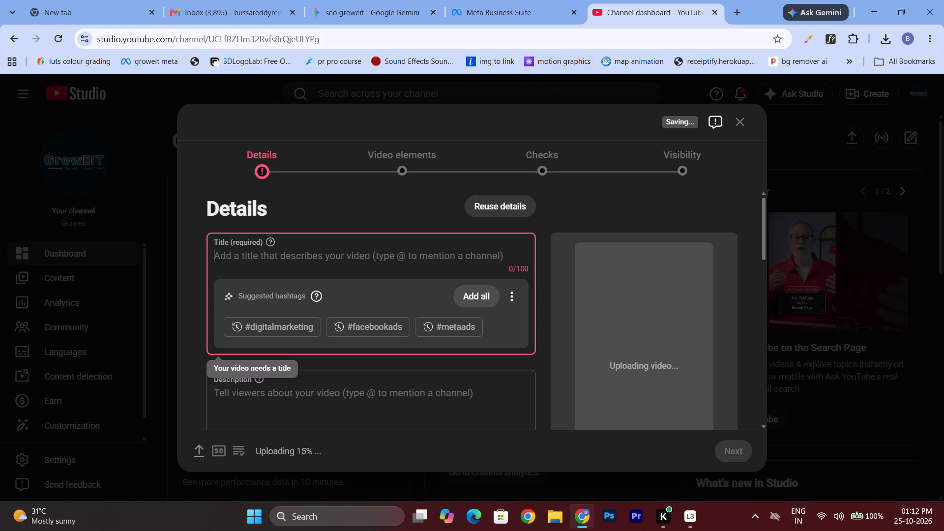
left_click(503, 19)
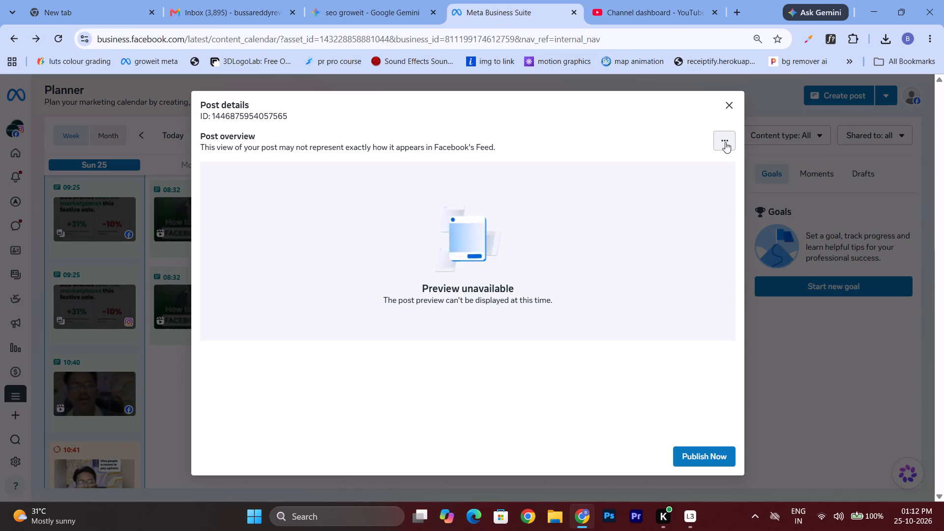
left_click(725, 142)
left_click(727, 174)
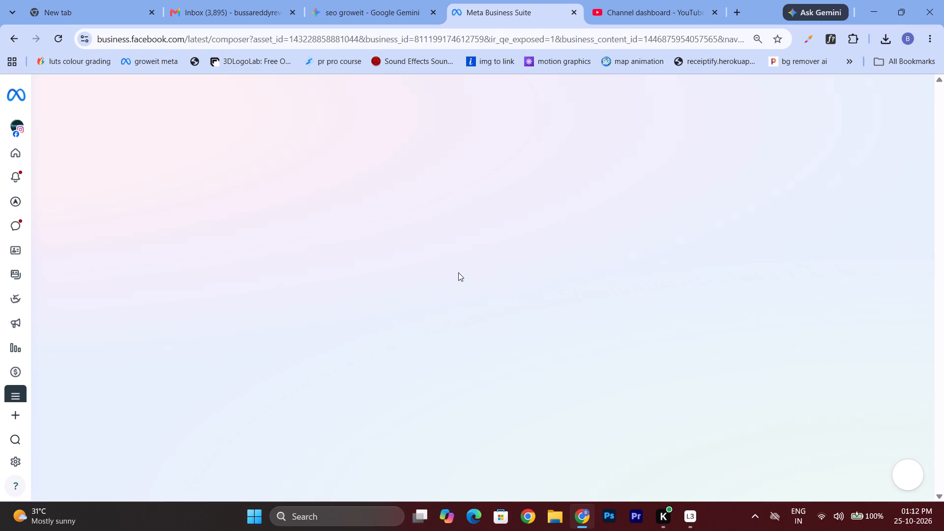
Copy the post's entire caption and paste it into the description of the groweit 852 upload in YouTube Studio.
right_click(198, 167)
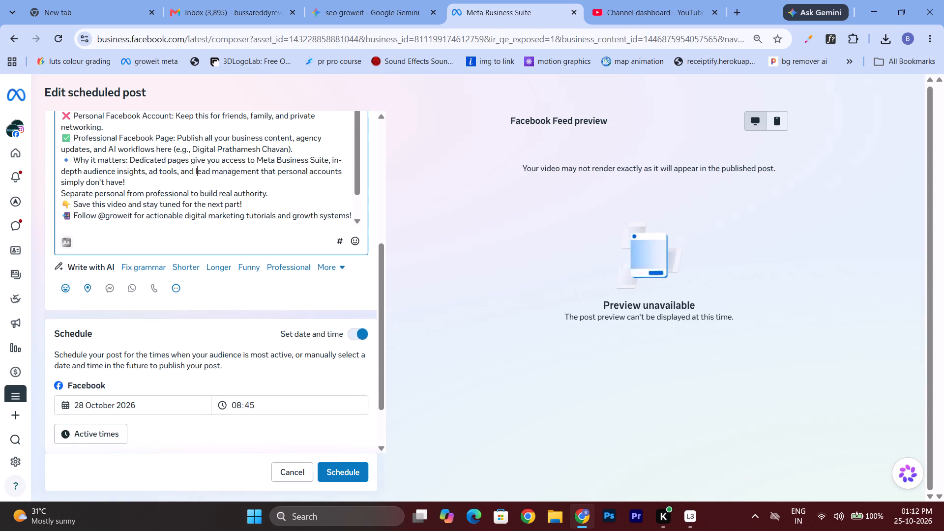
left_click(233, 340)
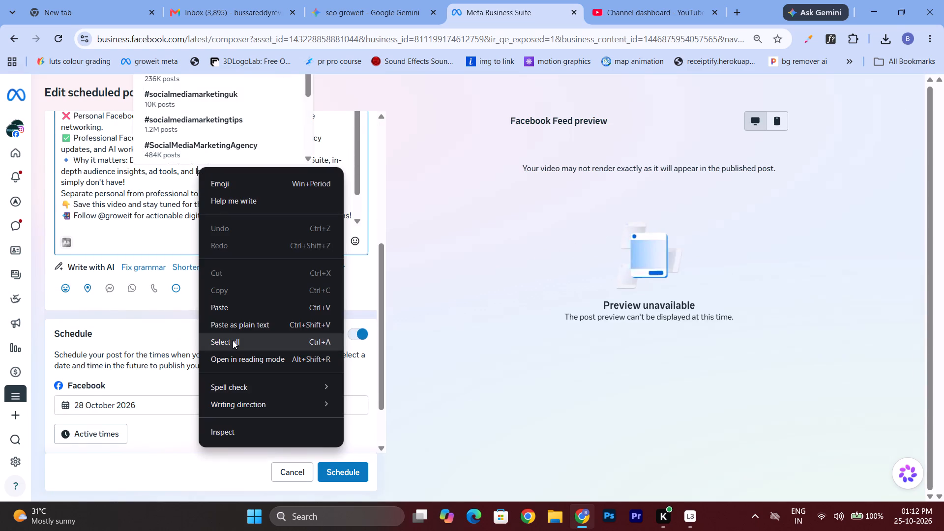
left_click(233, 340)
right_click(201, 174)
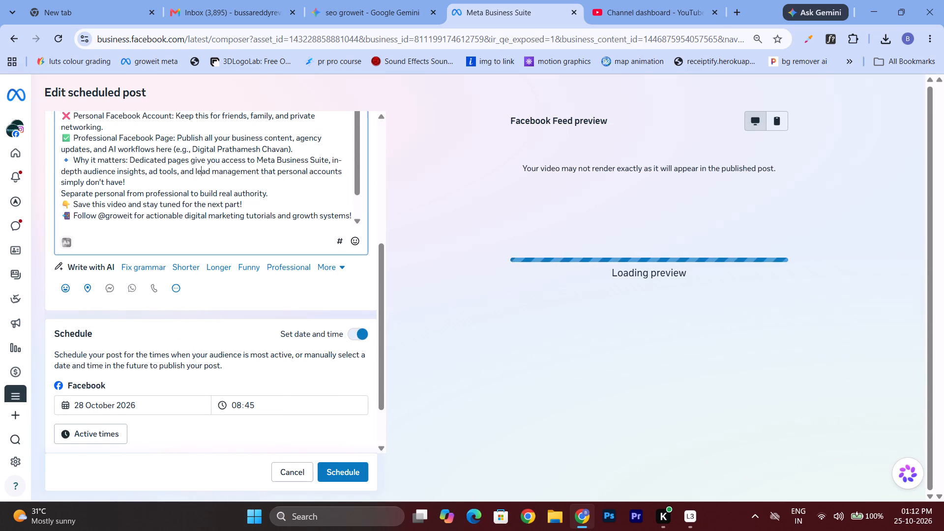
left_click(241, 348)
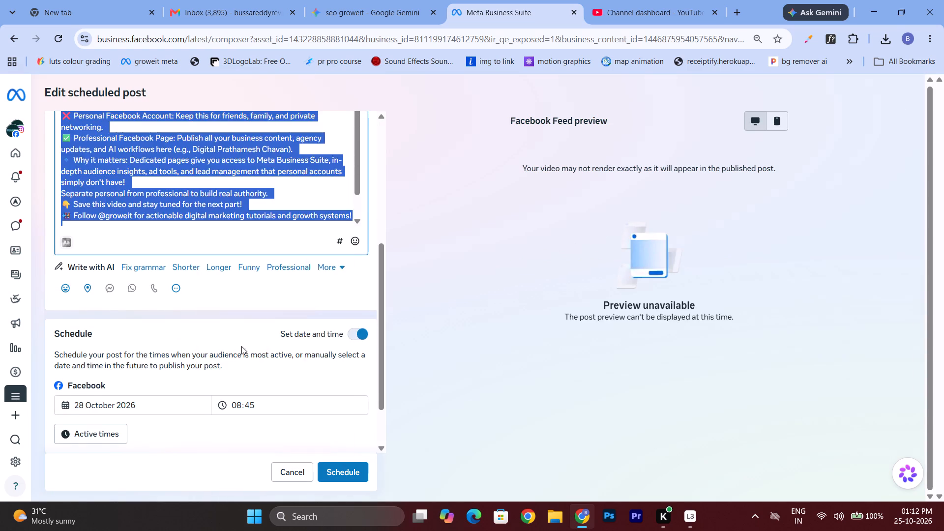
right_click(152, 214)
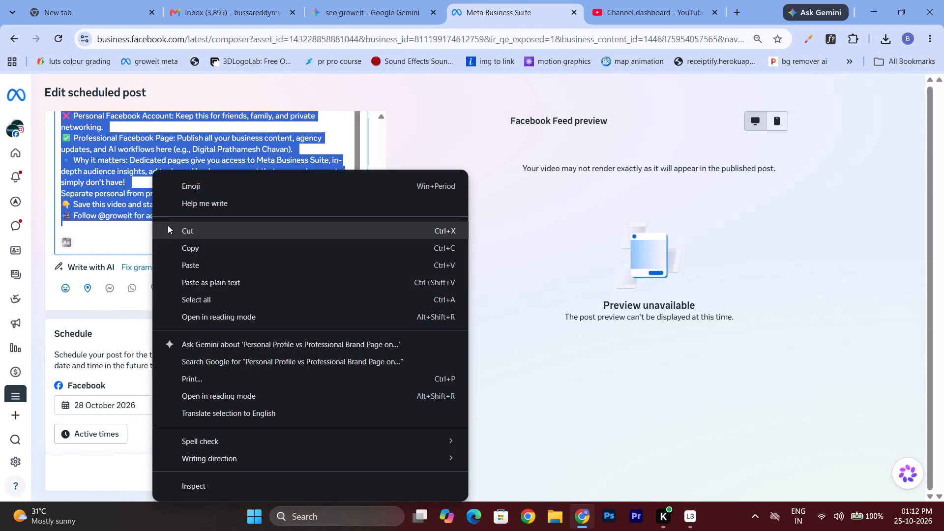
left_click(189, 247)
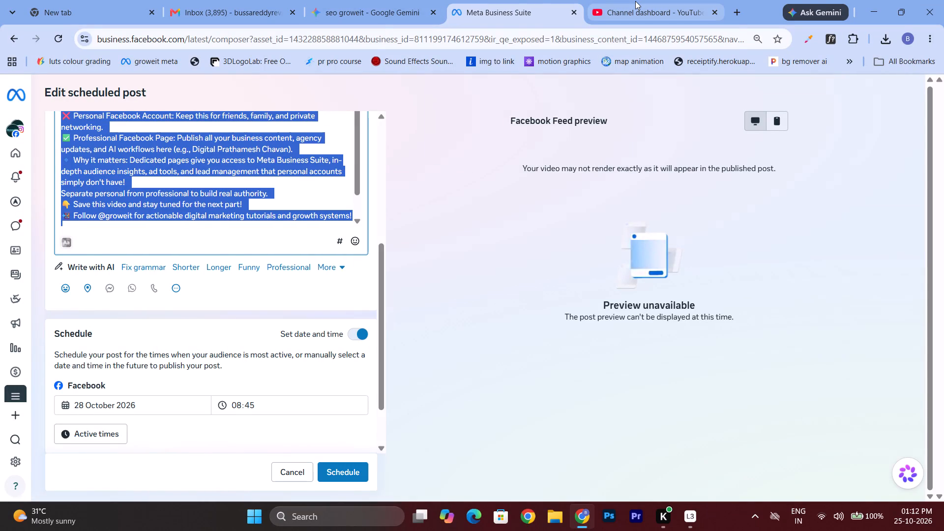
left_click(635, 1)
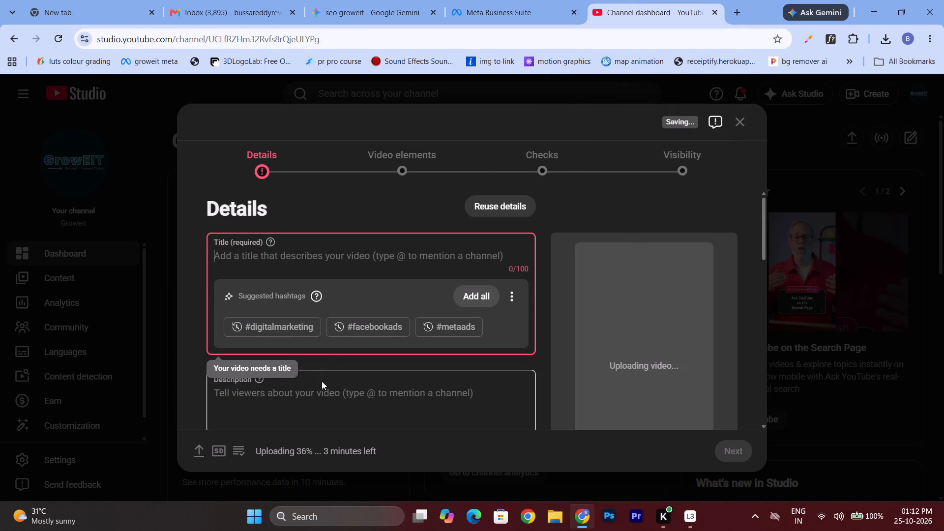
right_click(319, 395)
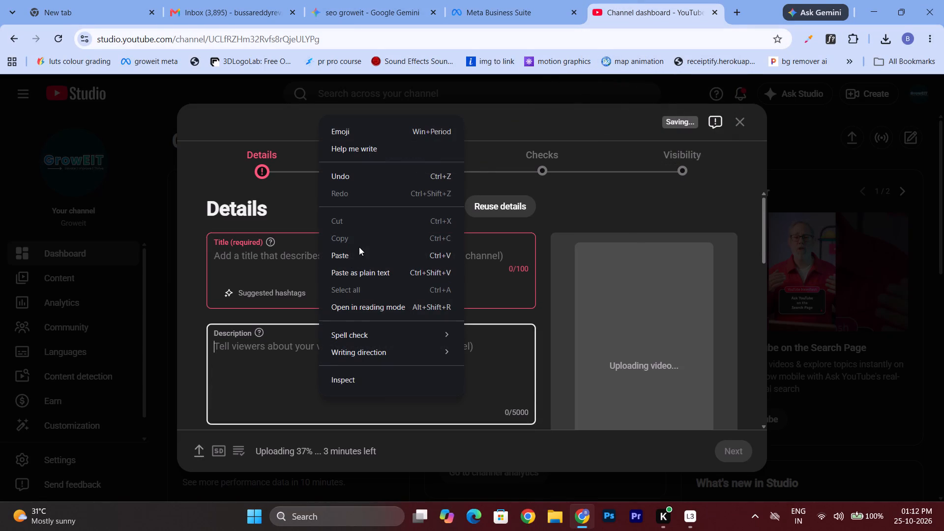
left_click(360, 260)
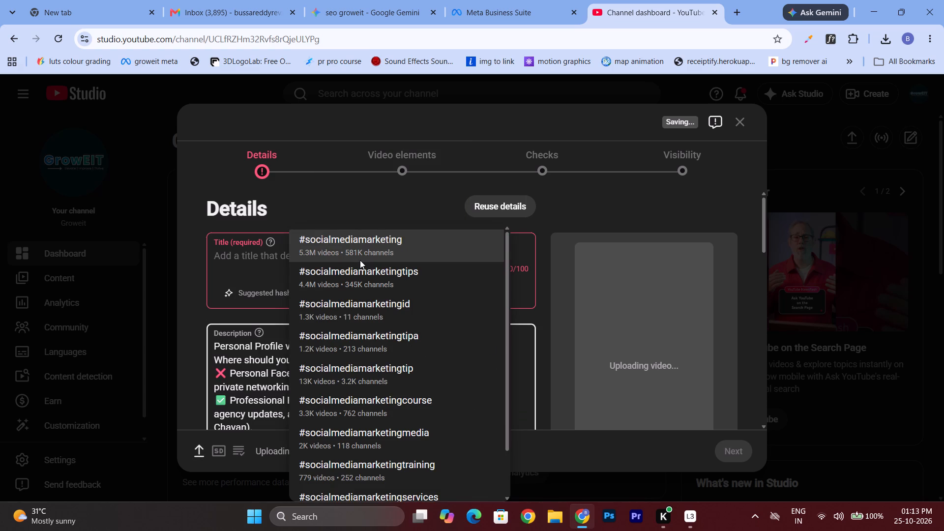
Move the description's first line, "Personal Profile vs Professional Brand Page on Facebook!" with its emojis, into the empty title of the groweit_852 upload.
triple_click(248, 348)
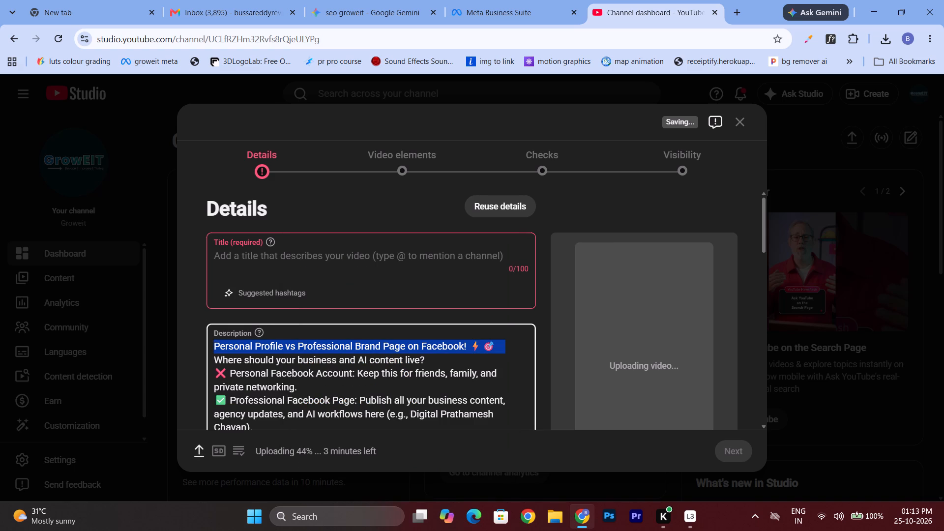
key("ctrl+c")
key("ctrl+c")
key("BackSpace")
left_click(314, 261)
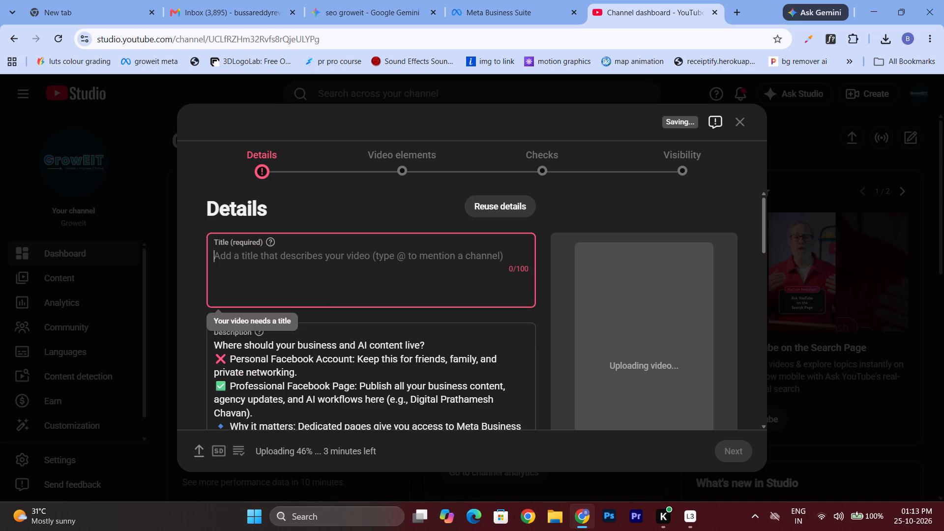
right_click(314, 260)
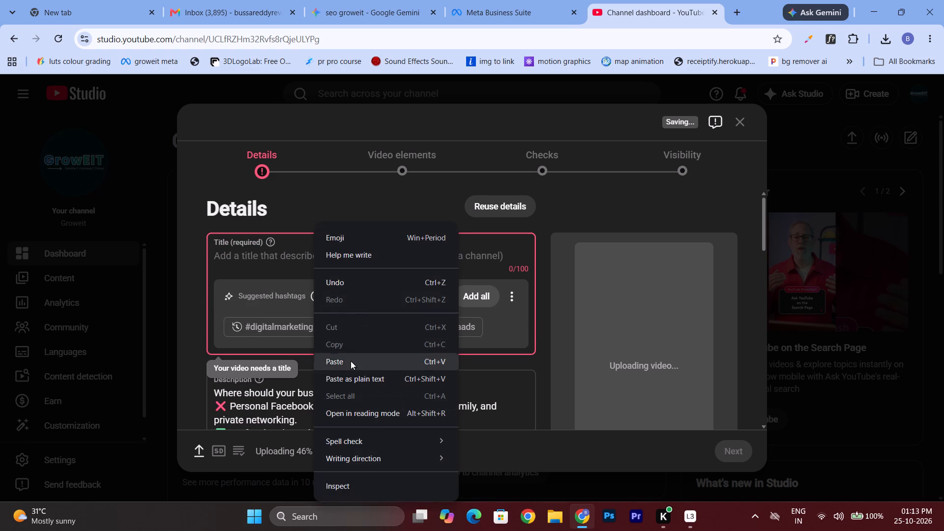
left_click(351, 364)
Advance the groweit_852 upload from its details past video elements and checks to the visibility stage.
scroll(352, 328, "down", 1)
scroll(409, 368, "down", 2)
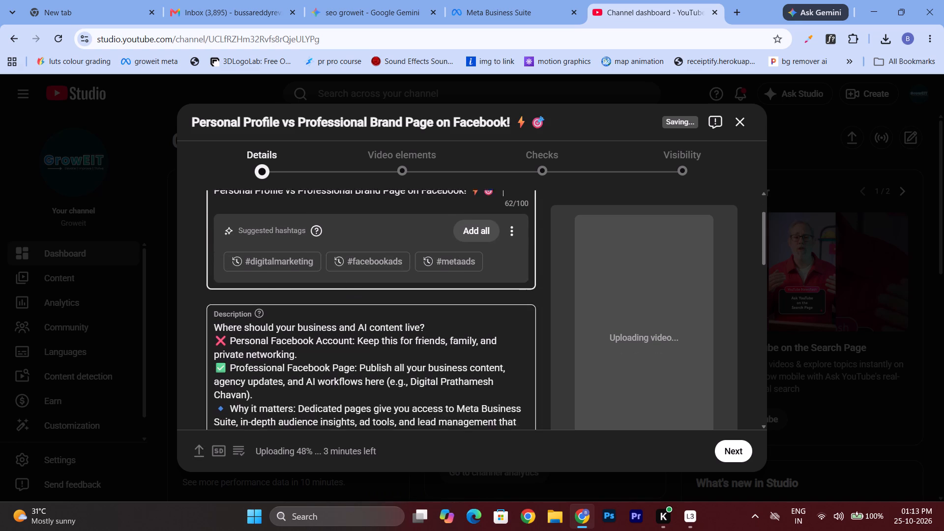
scroll(409, 368, "down", 9)
left_click(737, 450)
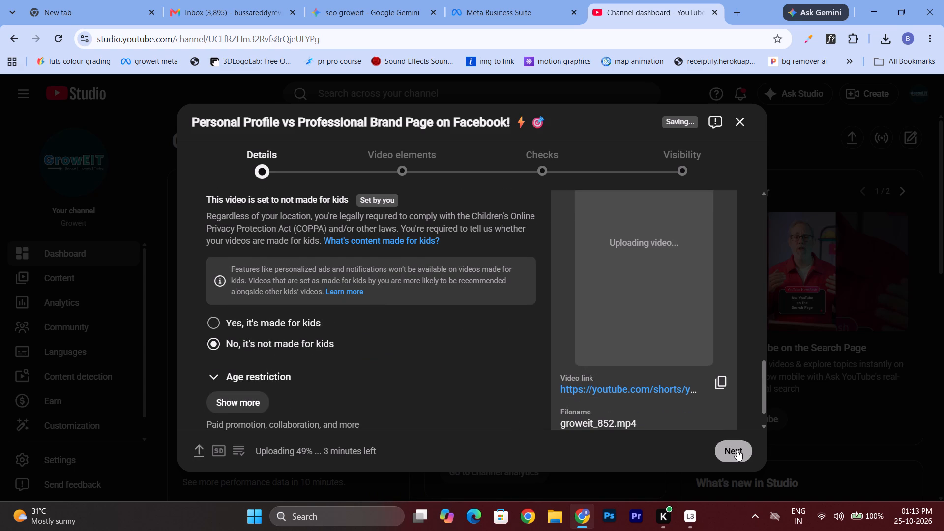
left_click(737, 450)
left_click(737, 449)
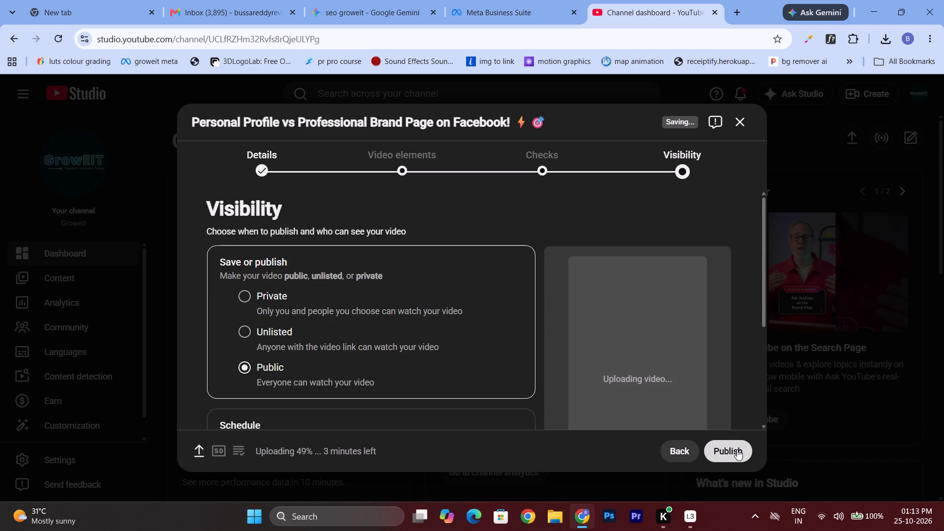
Switch the groweit_852 video from immediate publishing to a scheduled public release.
scroll(457, 372, "down", 1)
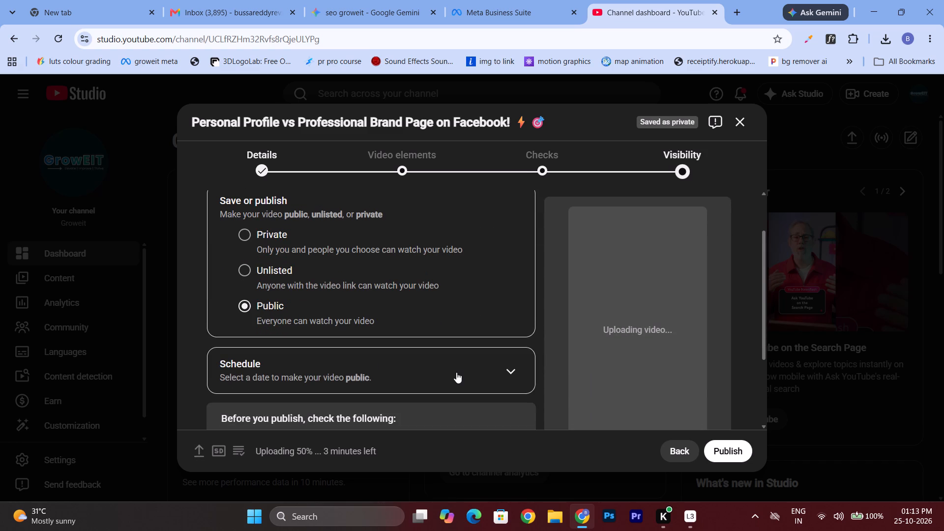
left_click(456, 372)
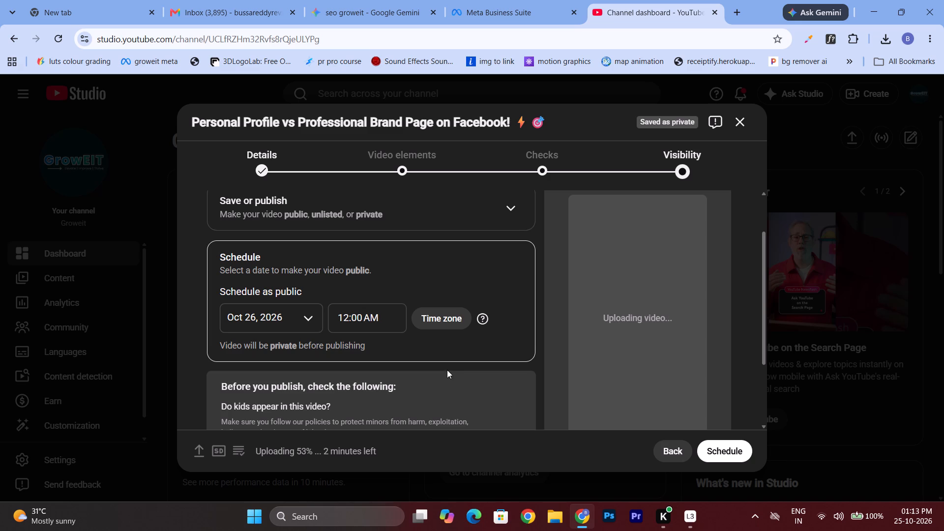
Set the publishing date to Oct 27, 2026 at 5:30 PM, schedule the video and dismiss the upload notice.
left_click(316, 326)
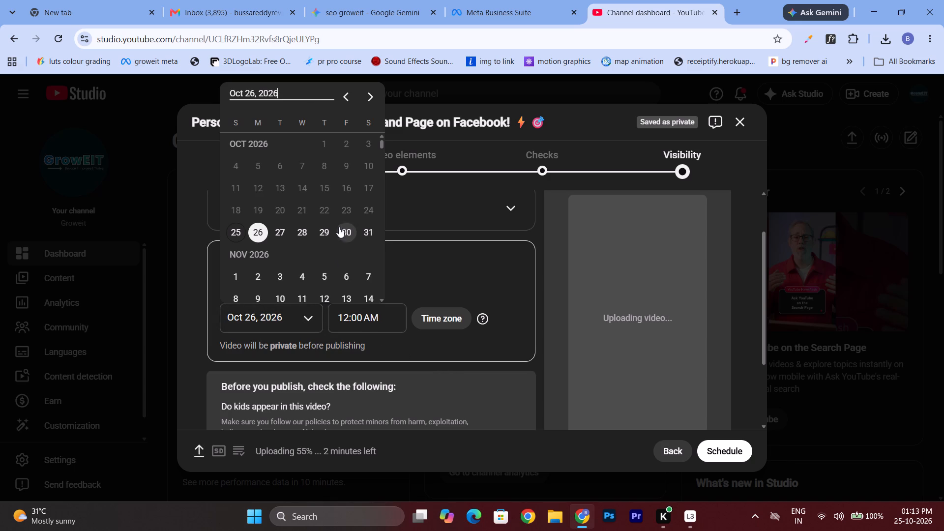
left_click(289, 233)
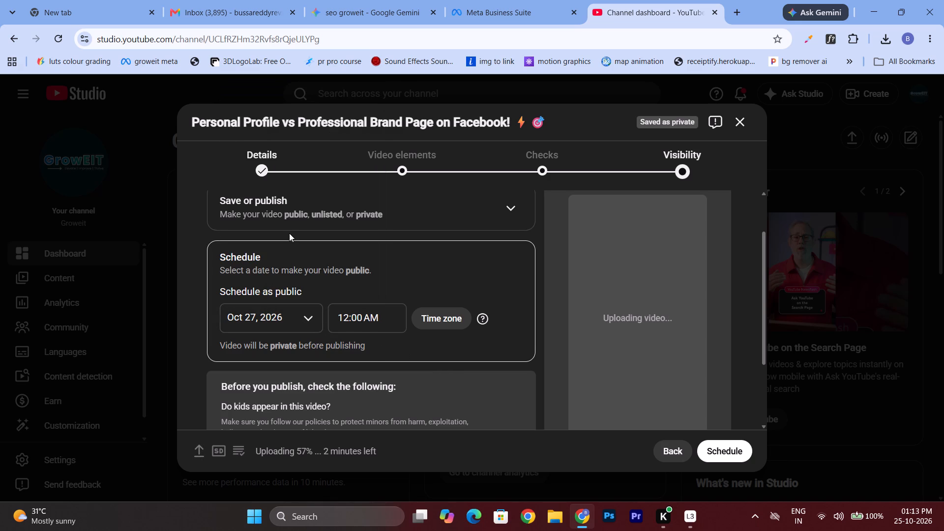
left_click(125, 11)
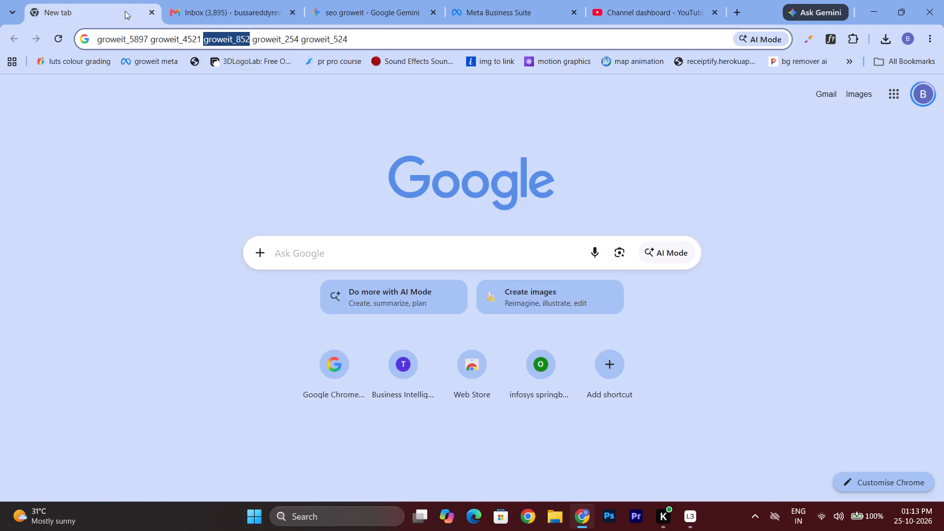
left_click(679, 3)
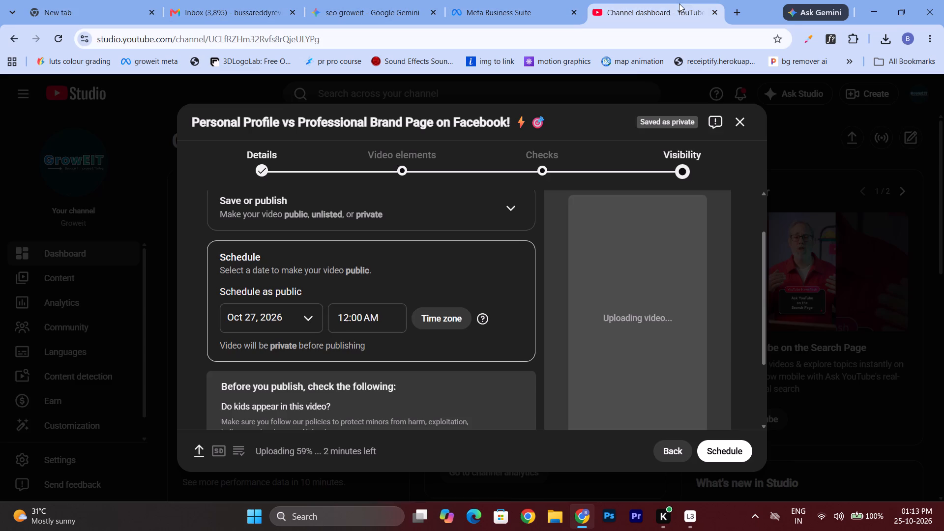
left_click(396, 311)
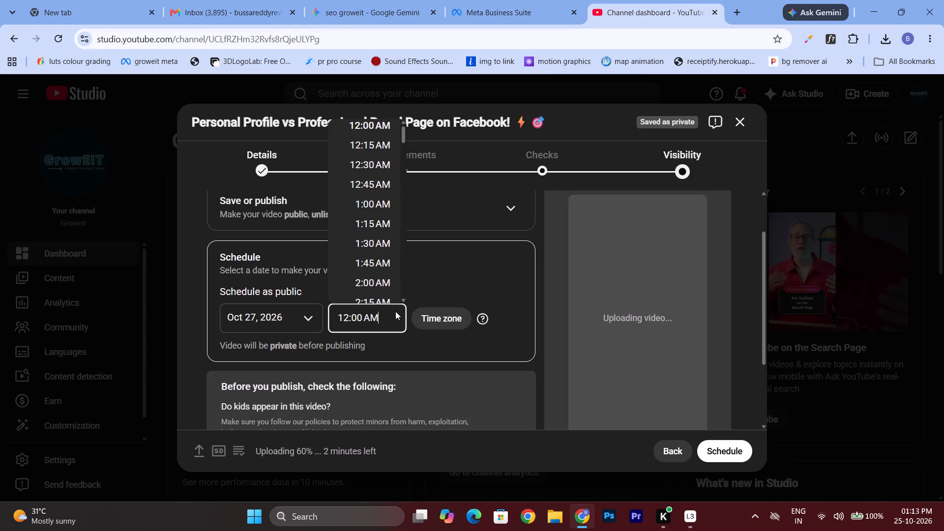
scroll(378, 281, "down", 6)
scroll(377, 281, "up", 1)
scroll(377, 281, "down", 2)
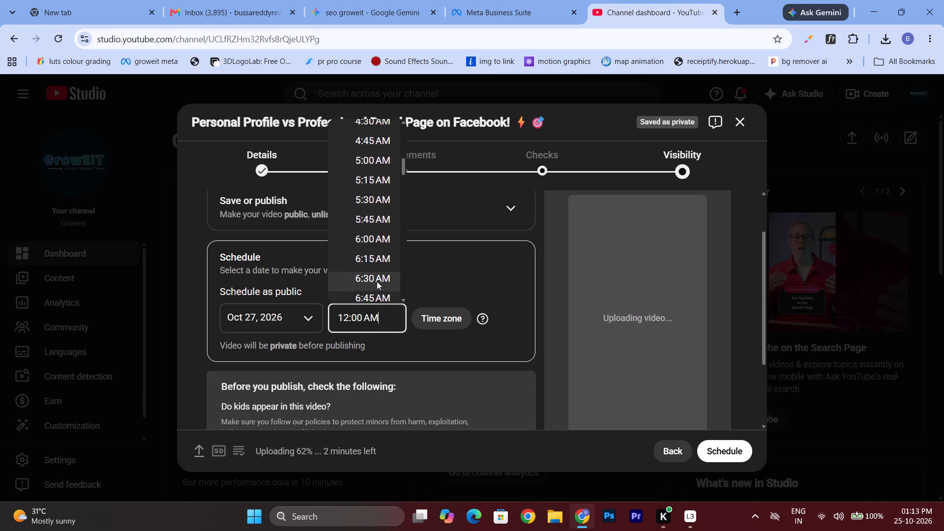
scroll(377, 281, "down", 13)
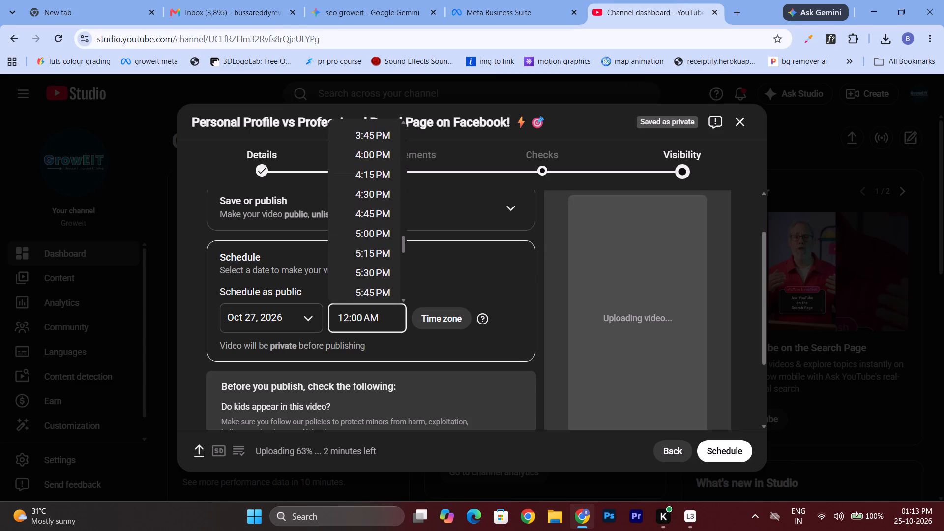
left_click(377, 281)
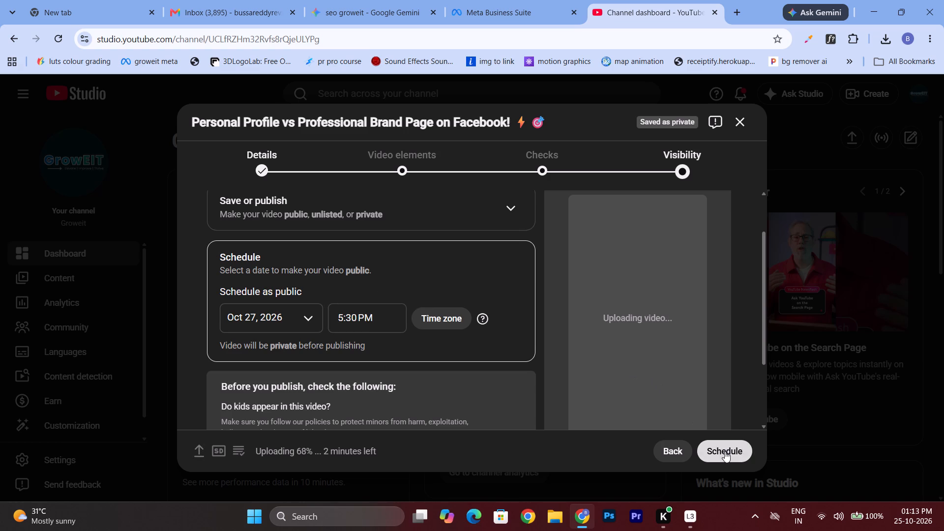
left_click(725, 451)
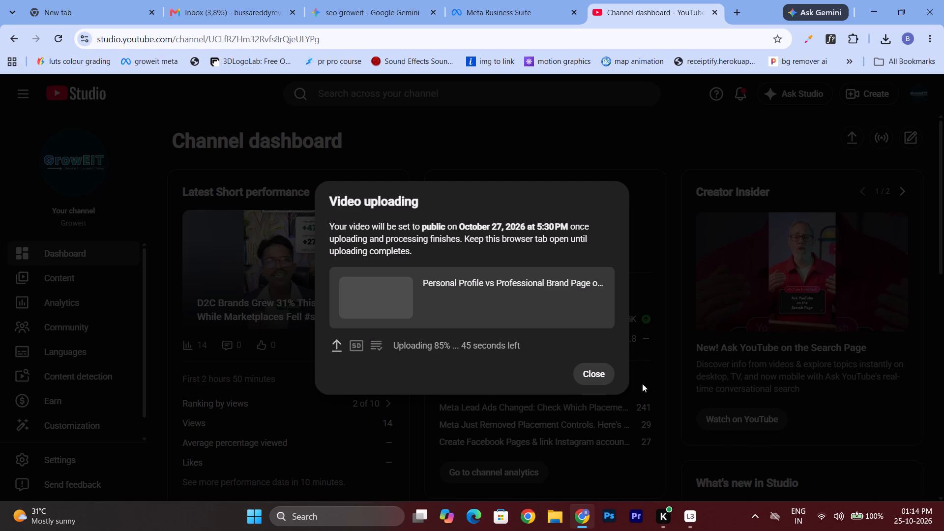
left_click(601, 379)
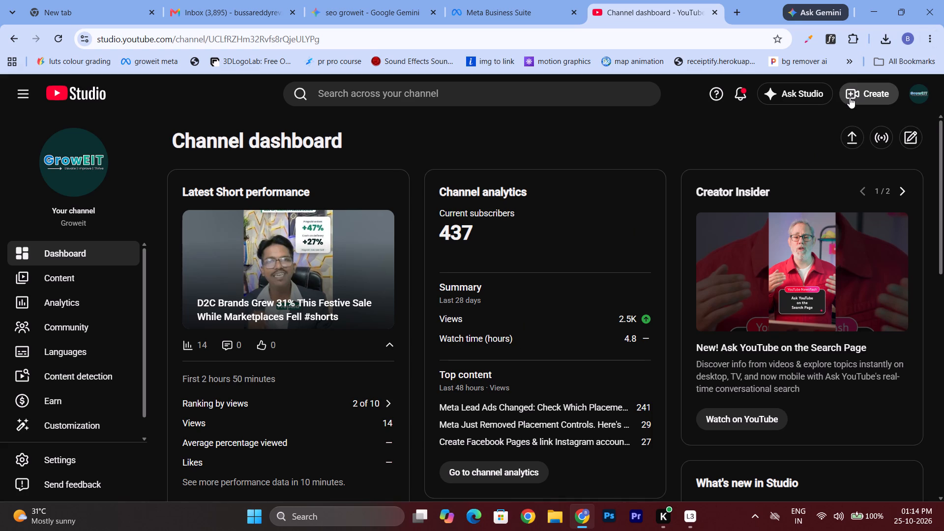
Open the channel's Shorts list and review the scheduled and published videos with their dates.
left_click(59, 287)
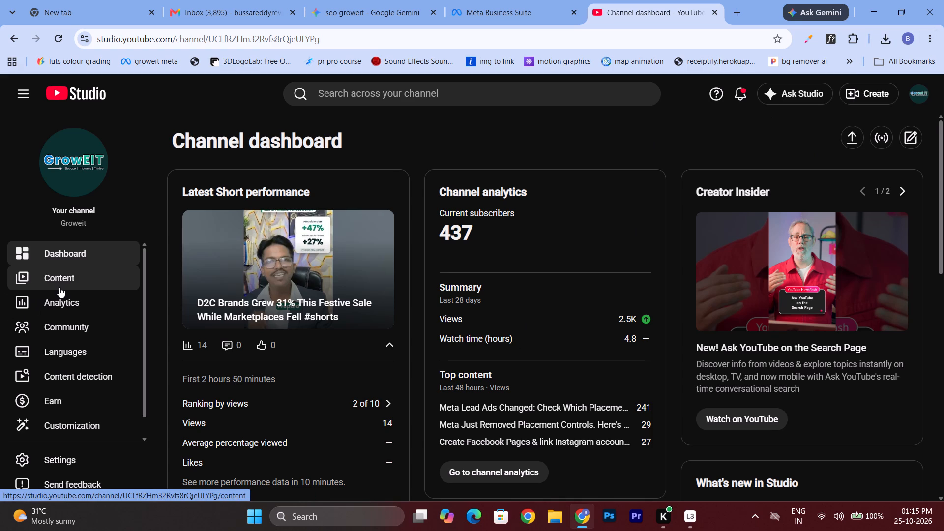
left_click(59, 287)
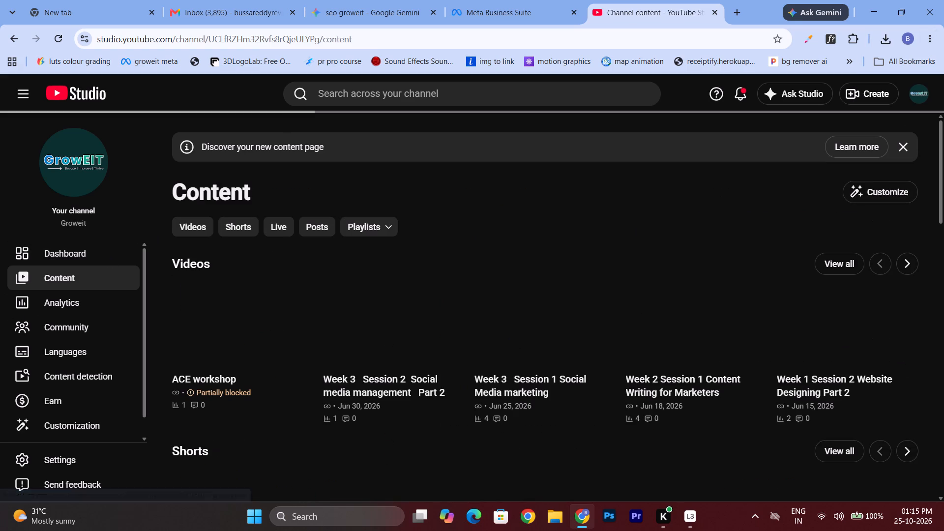
left_click(232, 233)
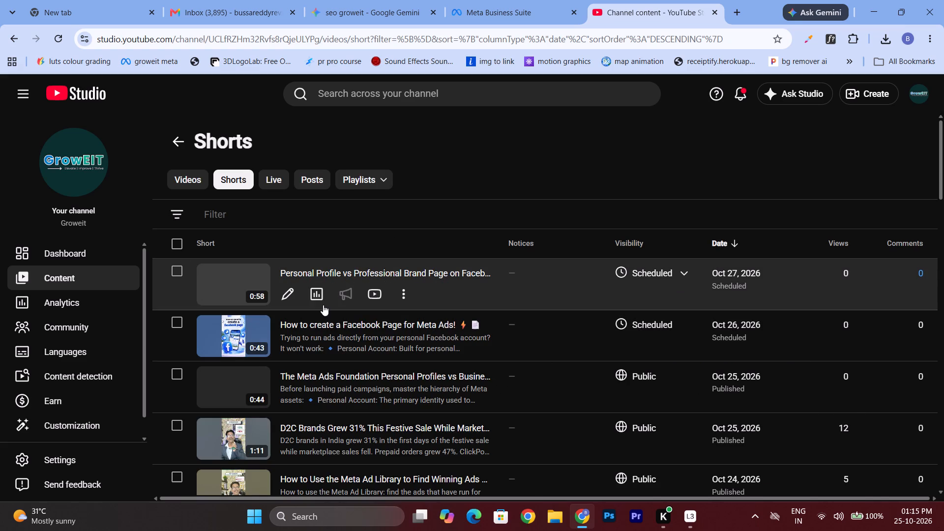
scroll(328, 295, "down", 1)
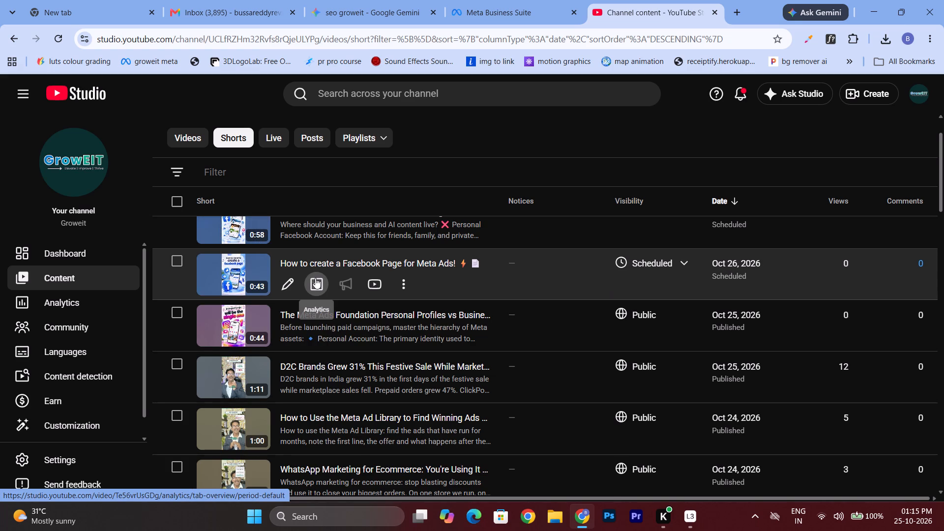
scroll(472, 265, "down", 3)
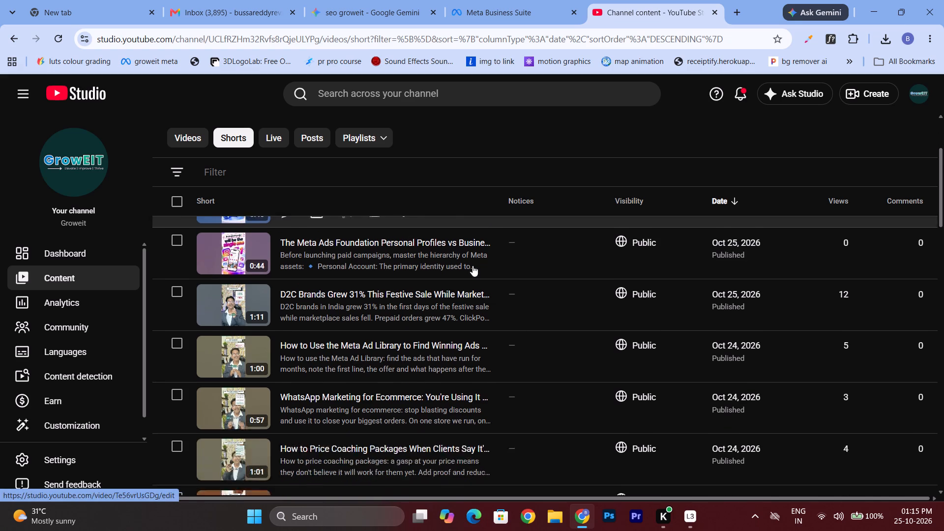
scroll(472, 265, "up", 6)
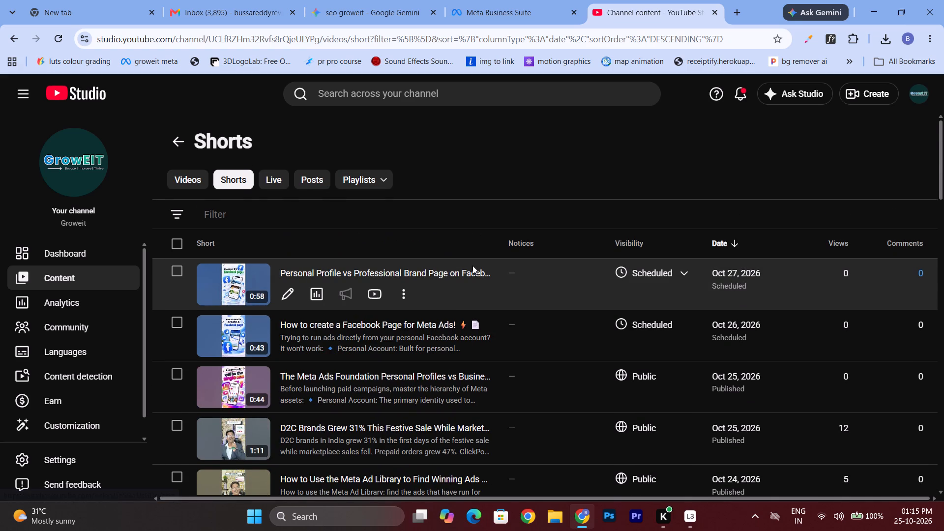
scroll(472, 265, "up", 2)
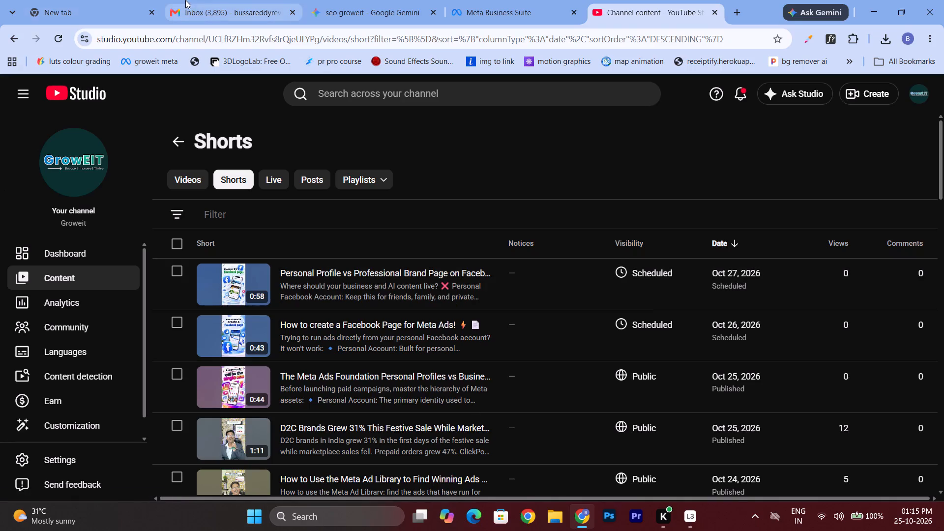
Copy the name groweit_254 from the list of video names and upload groweit_254.mp4 to the channel in YouTube Studio.
left_click(113, 4)
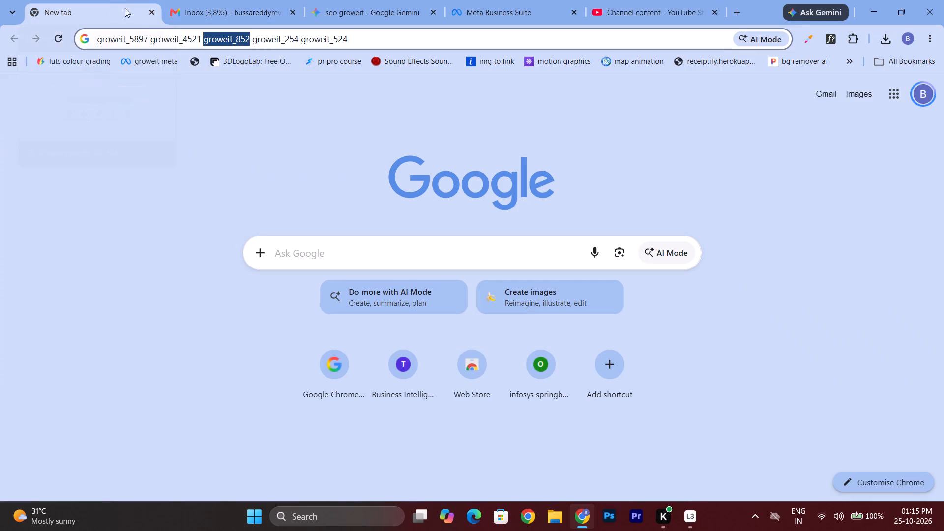
double_click(258, 37)
right_click(258, 37)
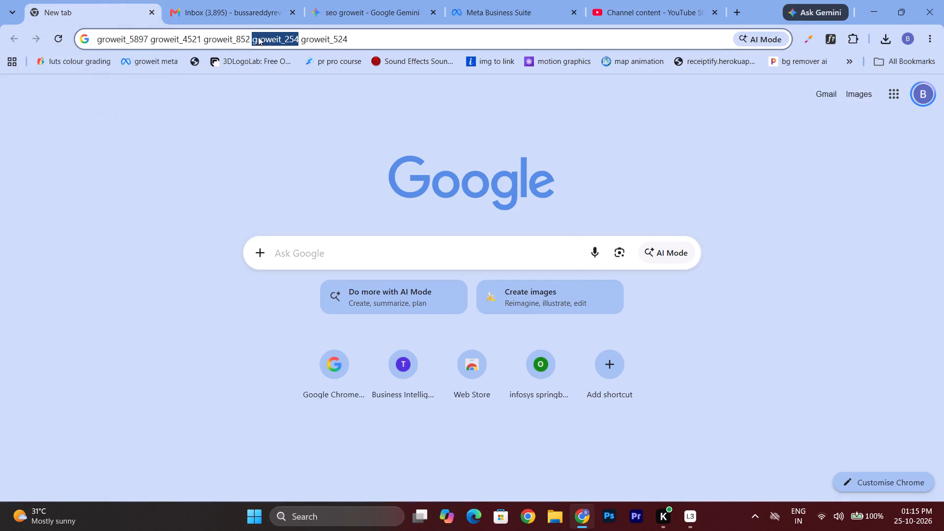
left_click(325, 123)
left_click(664, 6)
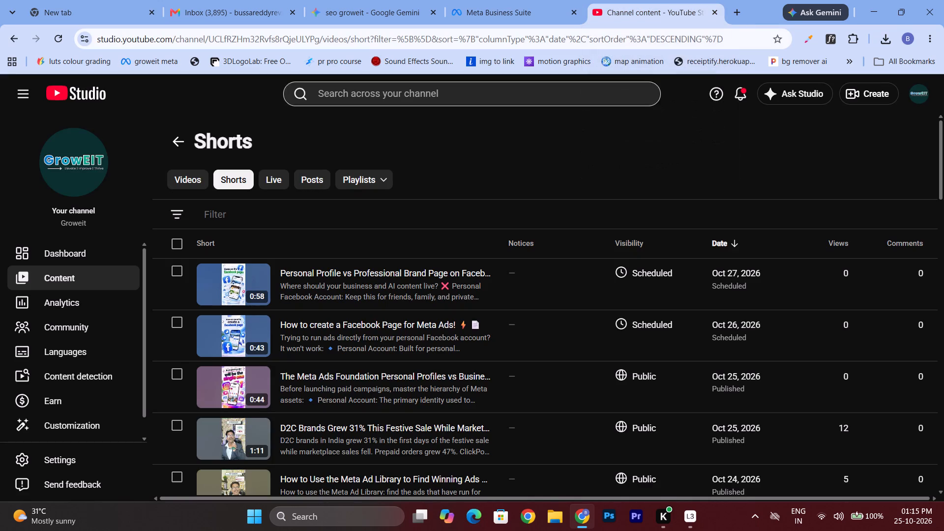
left_click(853, 89)
left_click(863, 120)
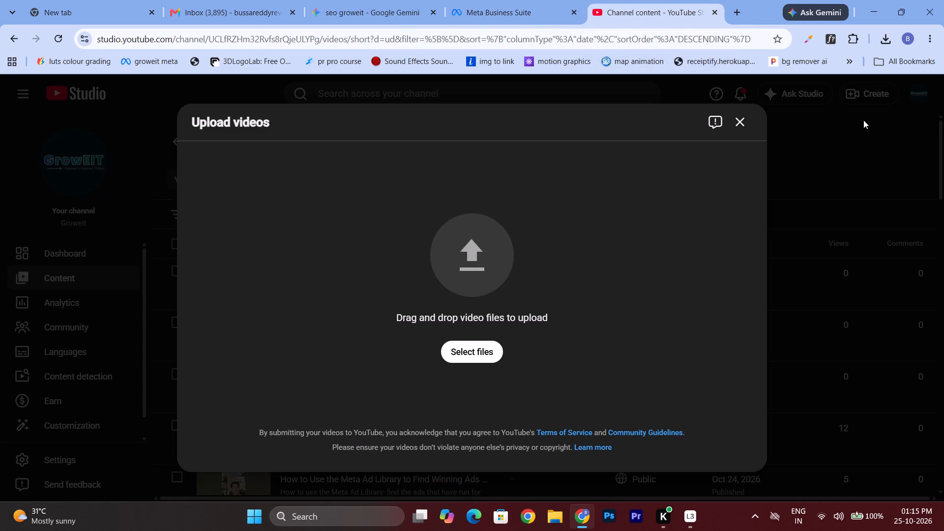
left_click(485, 345)
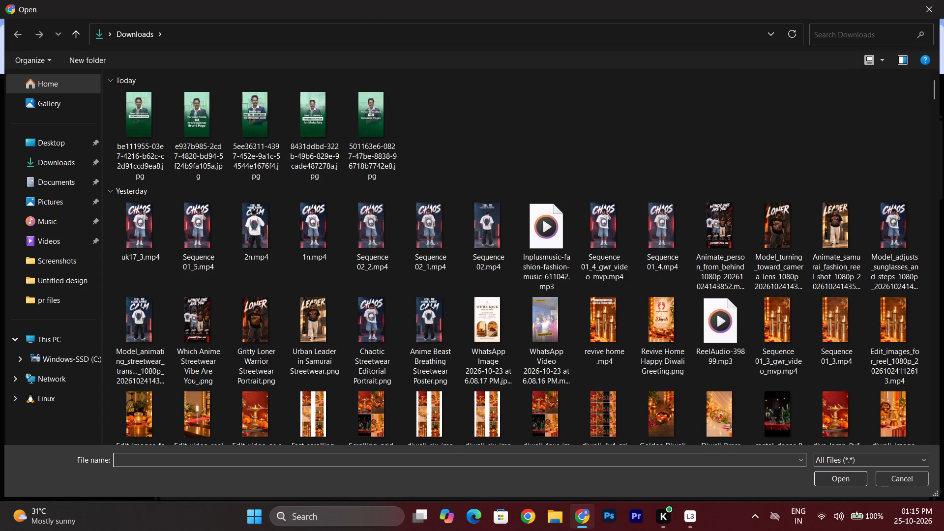
right_click(330, 462)
left_click(381, 349)
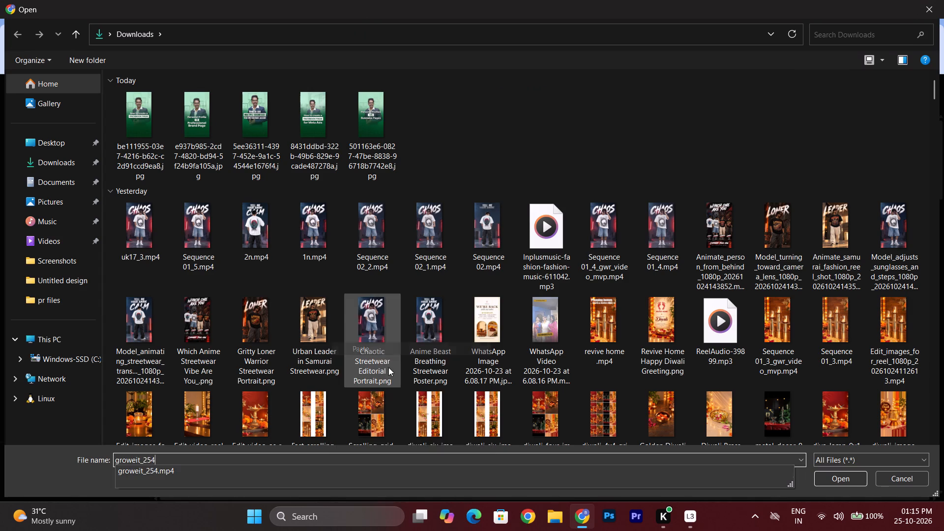
left_click(453, 475)
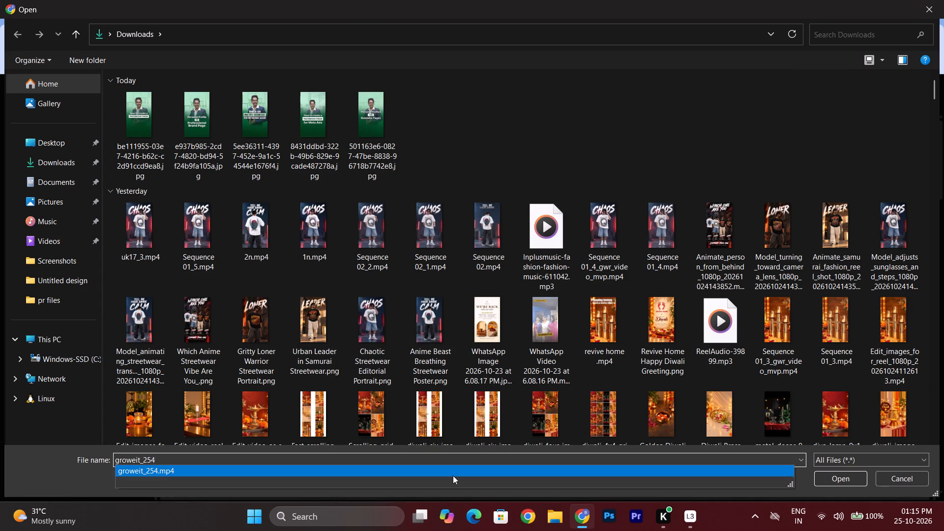
left_click(819, 477)
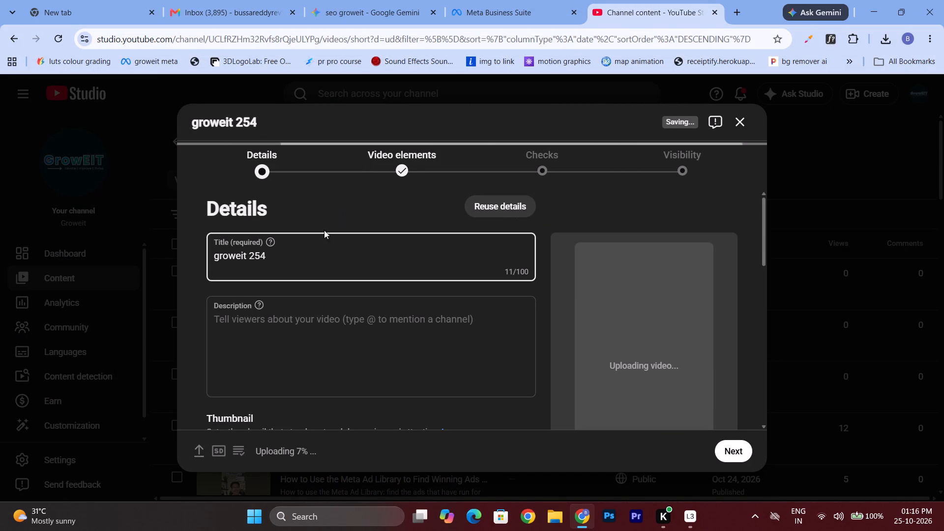
Clear the default title of the groweit 254 upload.
left_click_drag(291, 251, 128, 257)
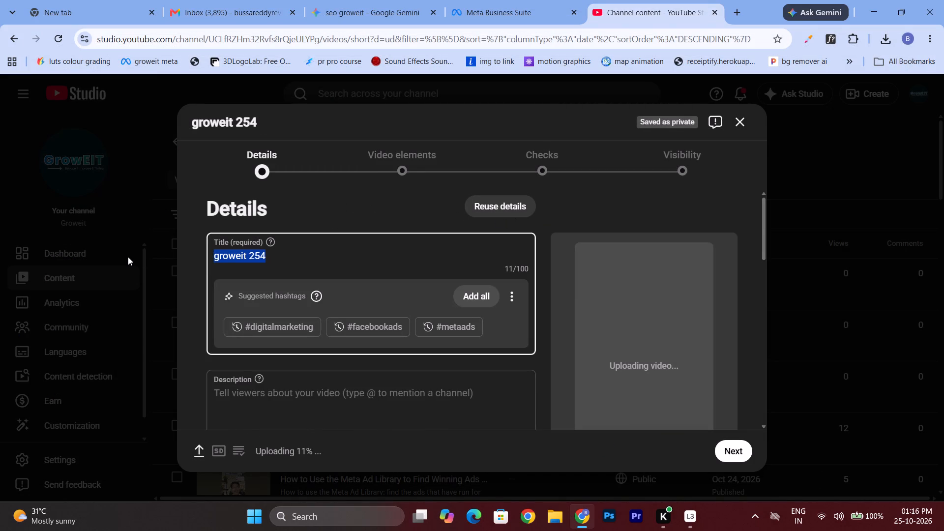
key("BackSpace")
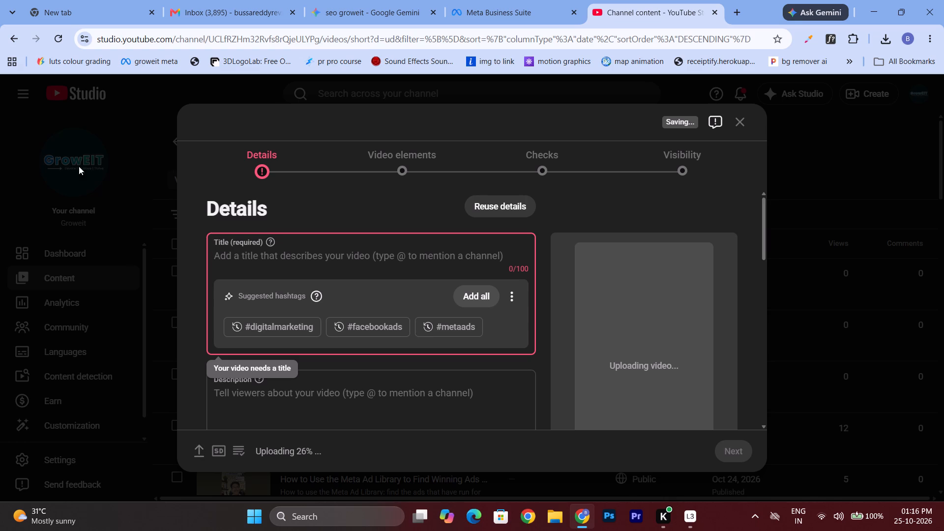
In Meta Business Suite, leave the open post discarding its changes and open the Facebook post scheduled for Wed 28 at 08:45 for editing.
left_click(92, 9)
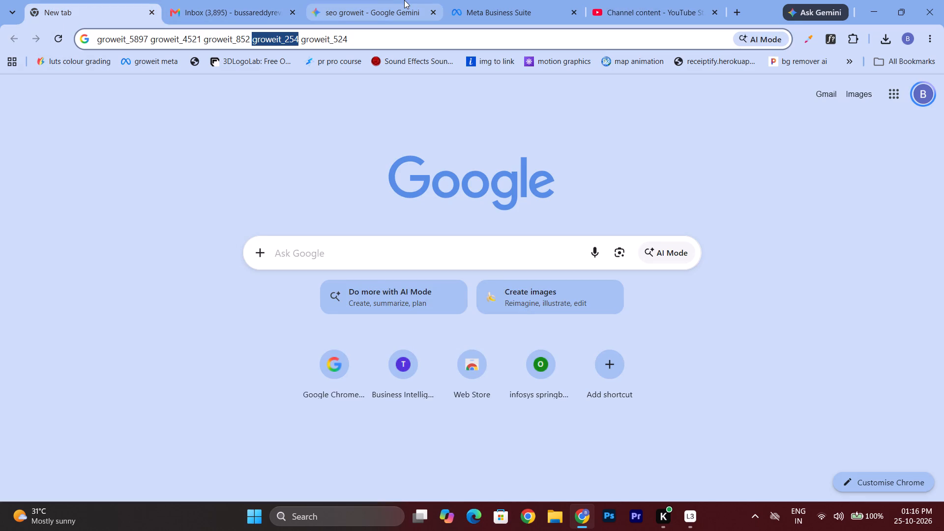
left_click(485, 2)
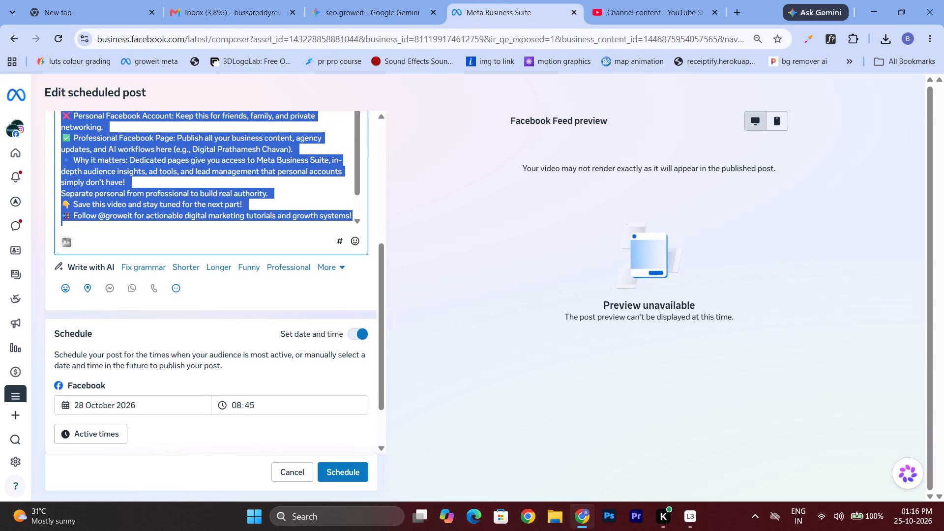
left_click(13, 38)
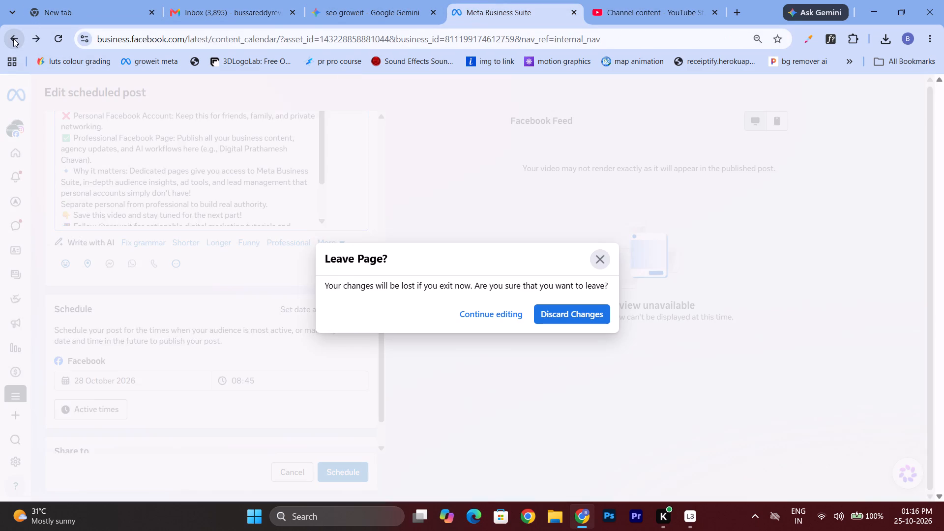
left_click(566, 310)
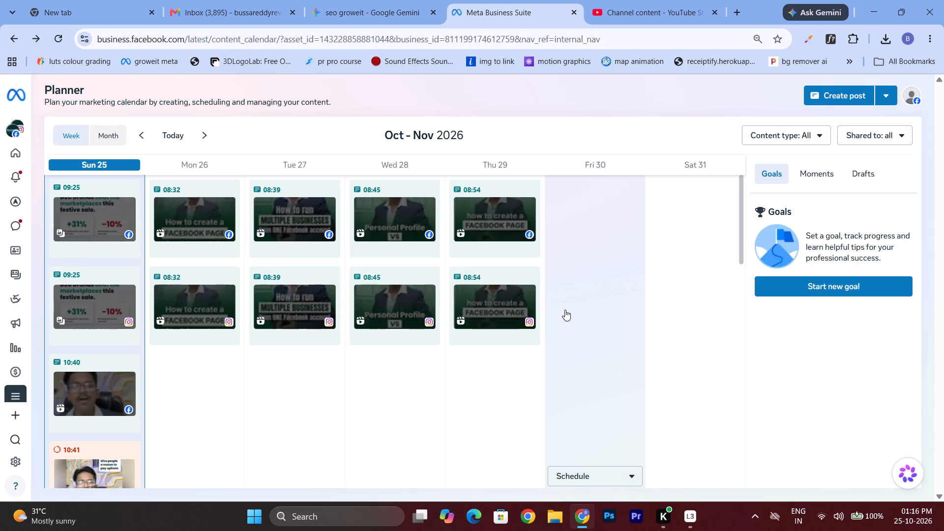
left_click(390, 192)
left_click(726, 145)
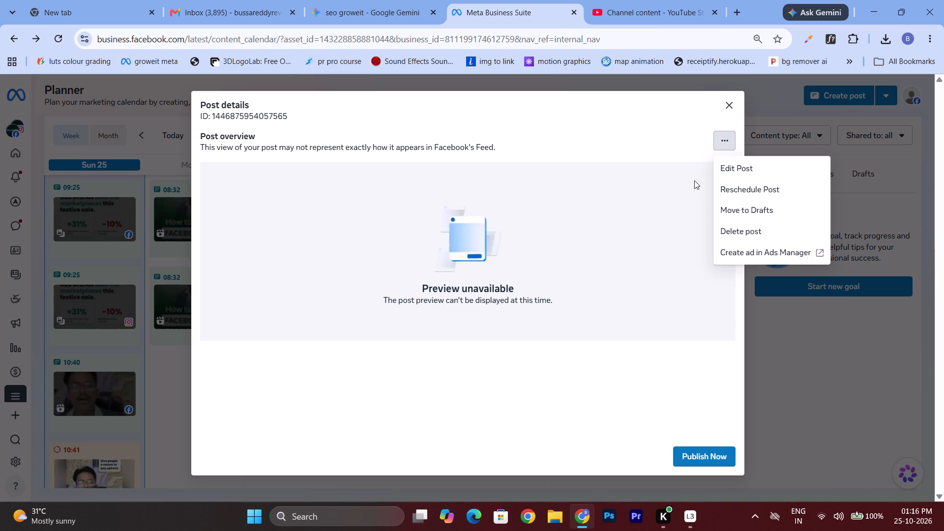
left_click(715, 175)
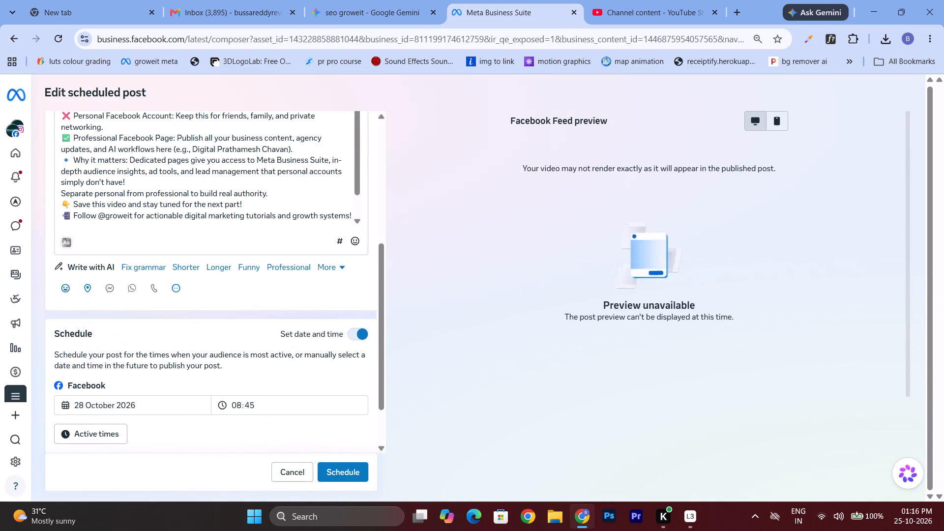
Copy the post's entire caption and paste it into the description of the groweit 254 upload in YouTube Studio.
right_click(183, 169)
left_click(236, 345)
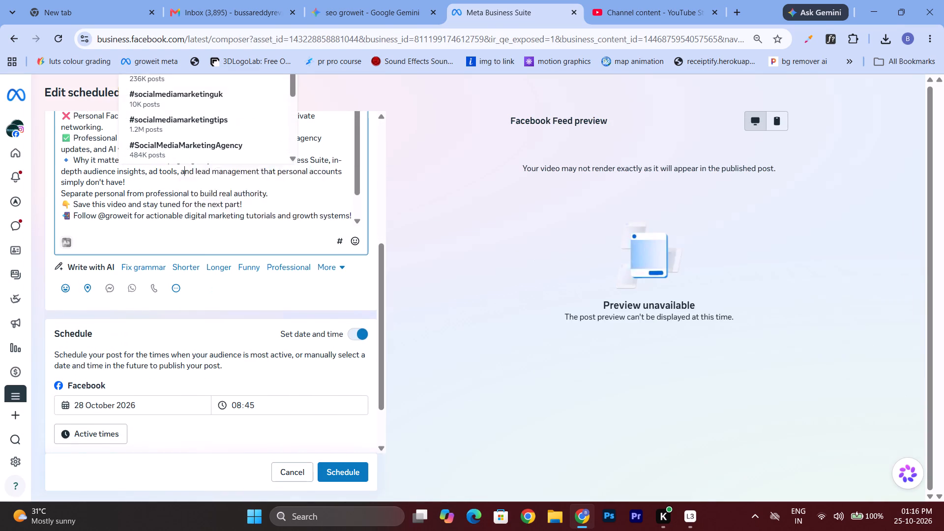
right_click(162, 194)
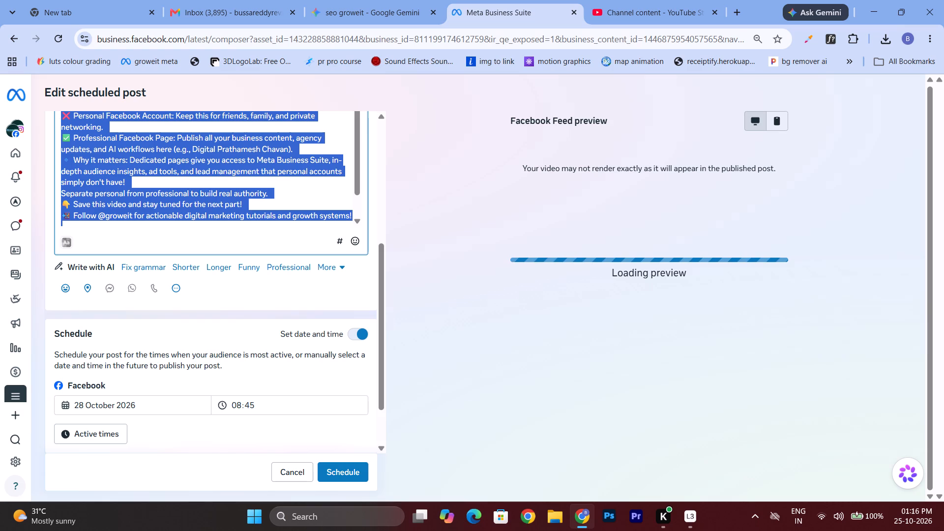
right_click(162, 194)
left_click(246, 244)
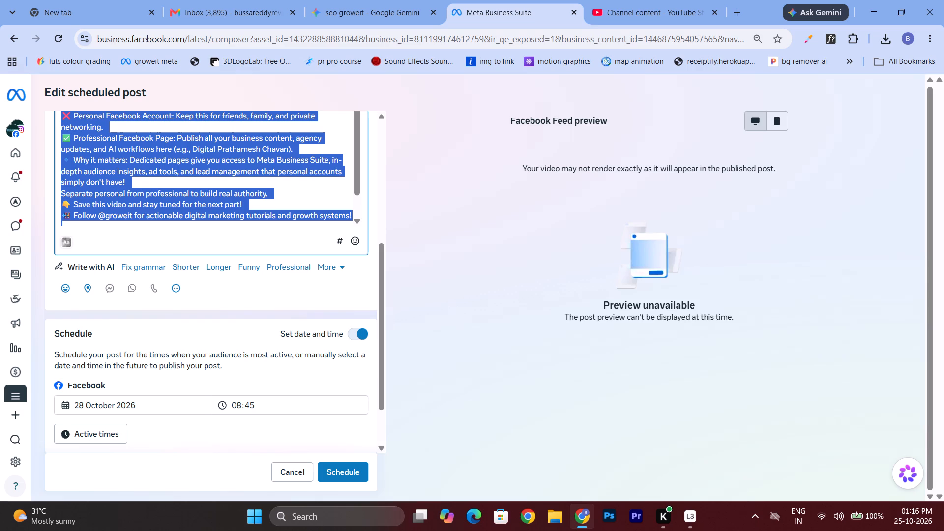
left_click(614, 17)
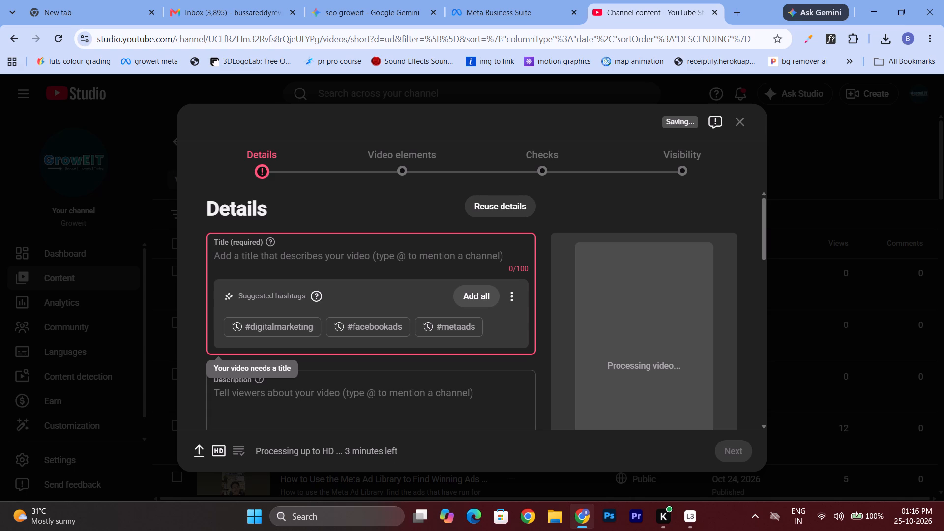
right_click(329, 399)
left_click(366, 257)
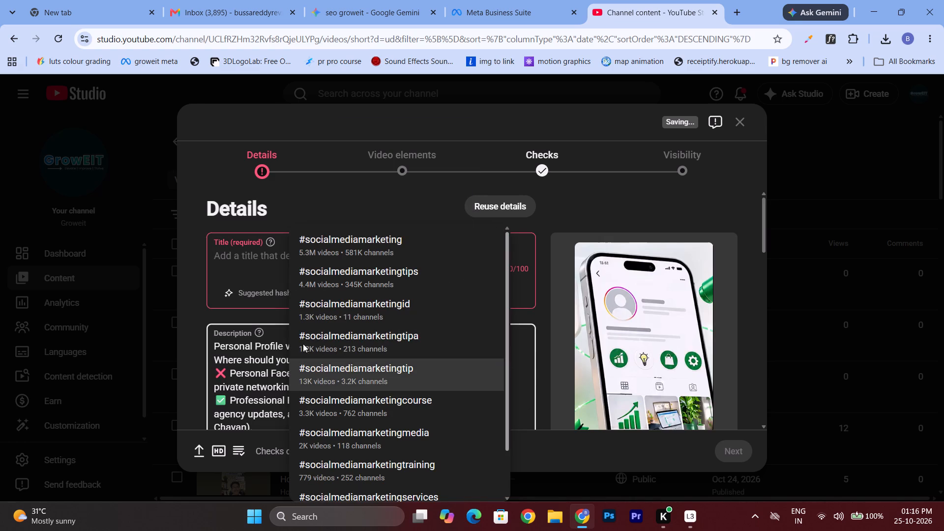
Move the description's first line, "Personal Profile vs Professional Brand Page on Facebook!" with its emojis, into the video's title.
left_click(263, 344)
triple_click(263, 344)
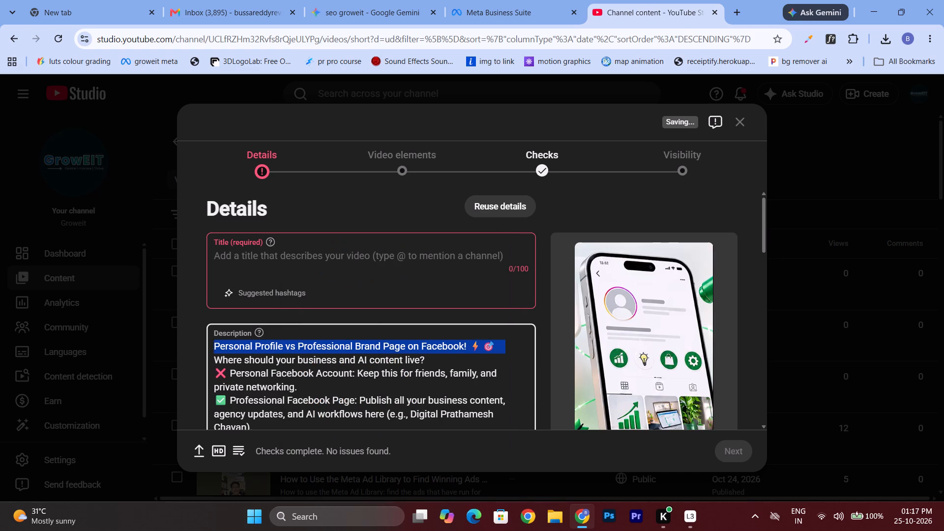
key("ctrl+c")
key("ctrl+c")
key("BackSpace")
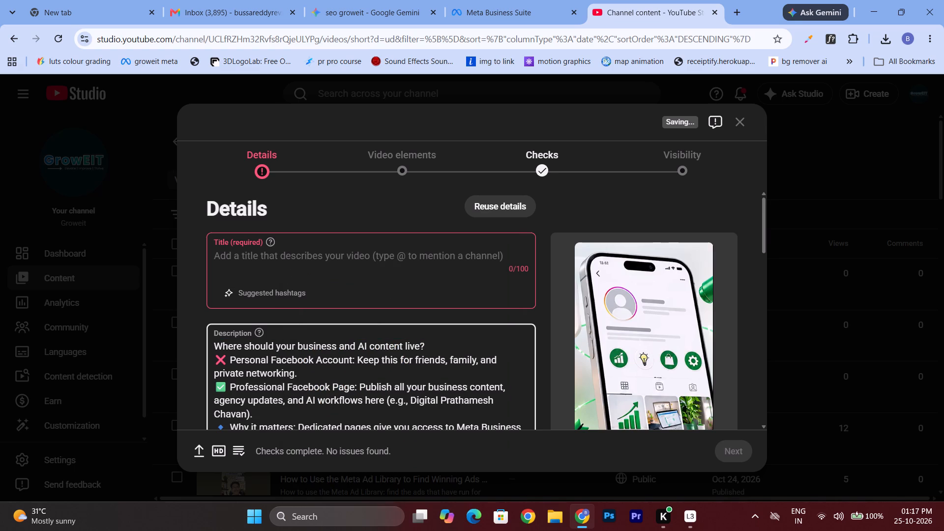
left_click(294, 254)
right_click(294, 254)
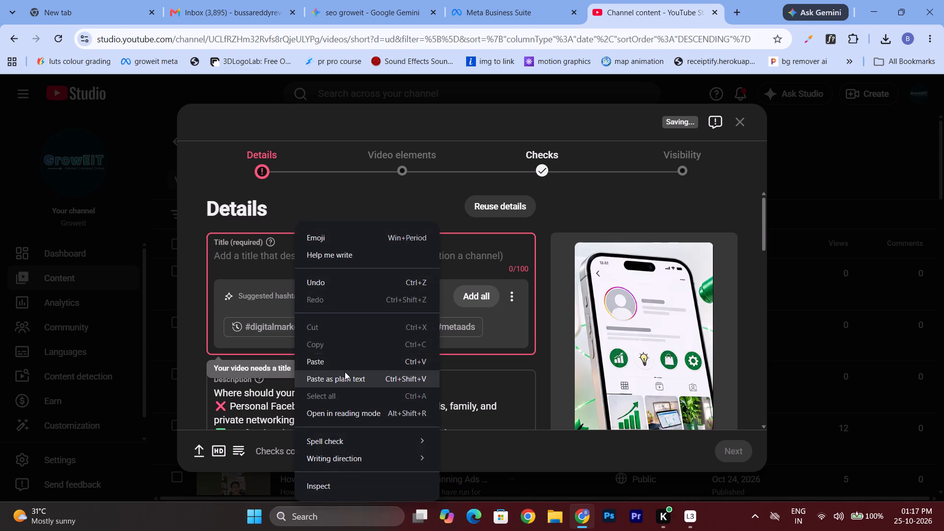
left_click(345, 363)
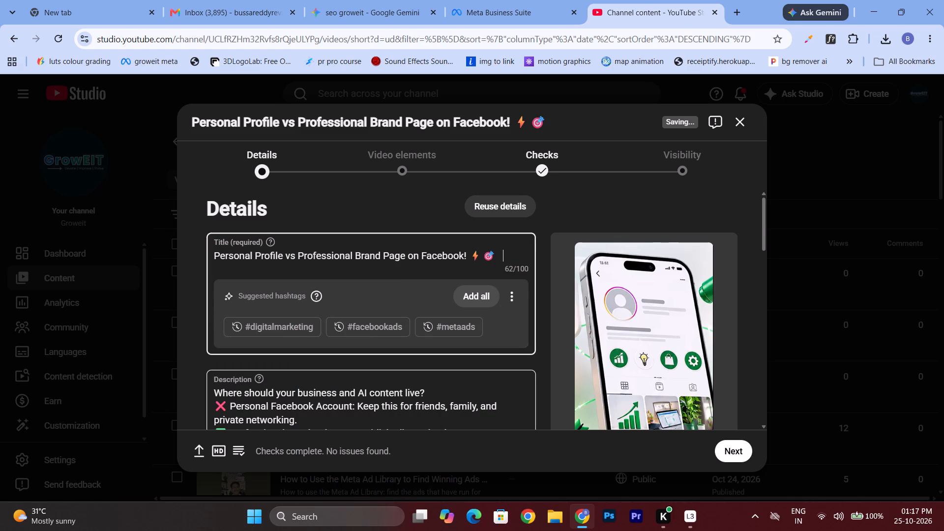
Set the publishing date to Oct 28, 2026 at 2:45 PM, schedule the video and dismiss the confirmation.
scroll(444, 396, "down", 18)
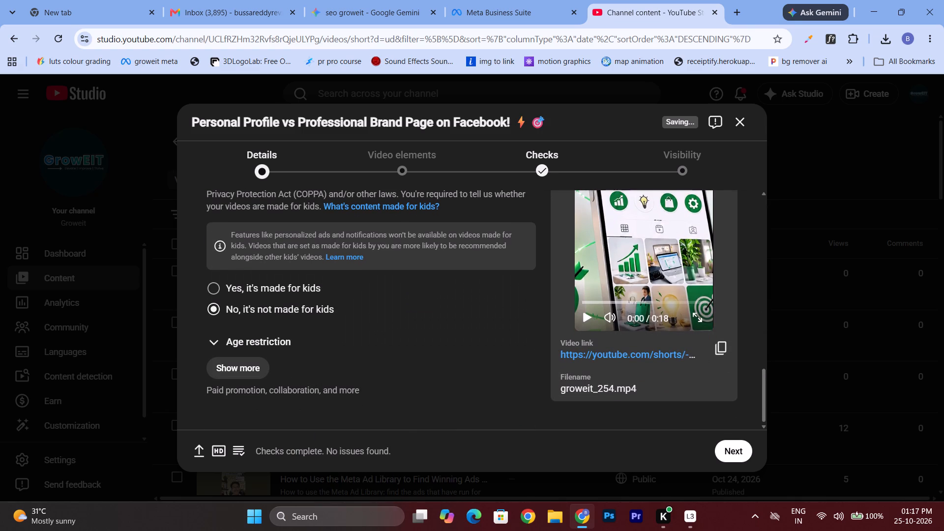
scroll(444, 396, "down", 2)
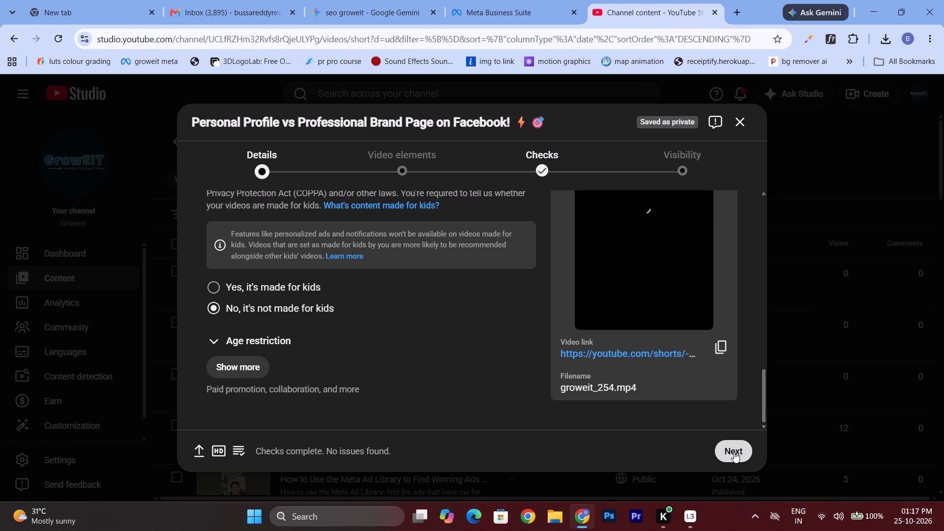
left_click(734, 452)
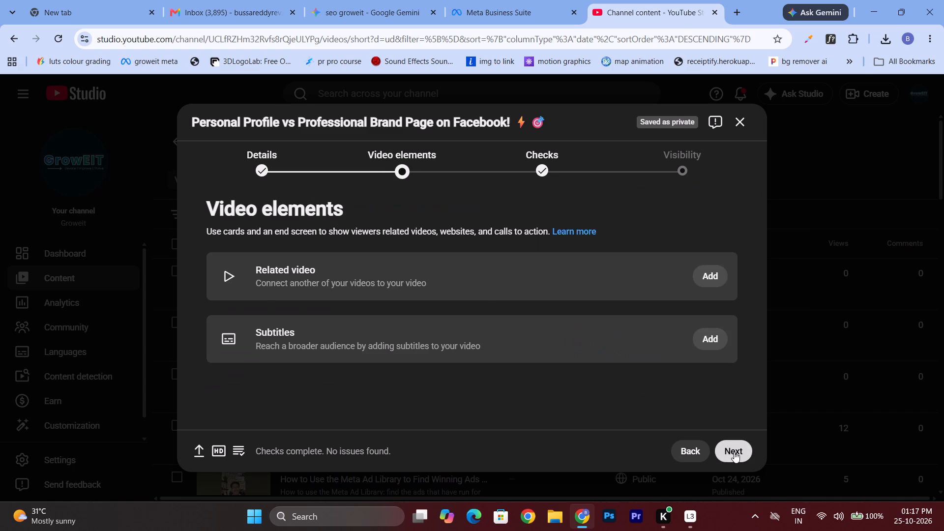
left_click(734, 452)
left_click(734, 452)
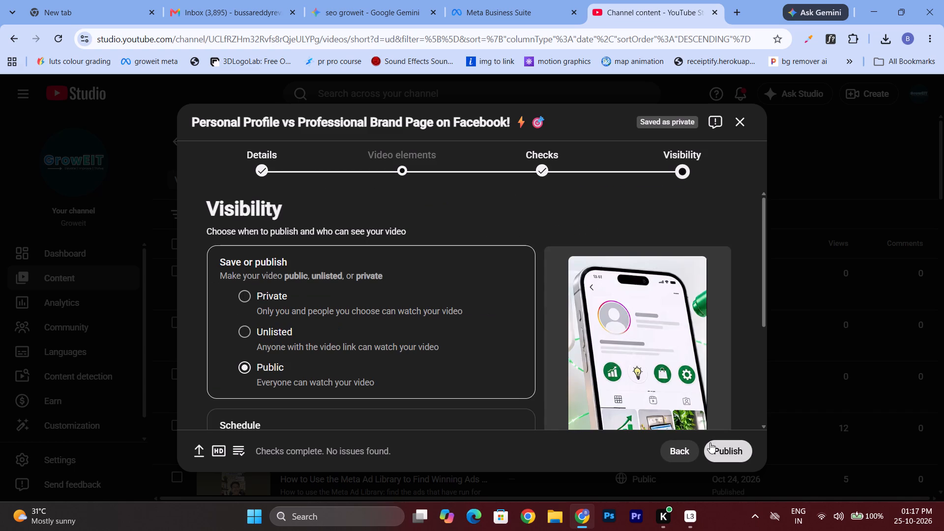
scroll(323, 361, "down", 3)
left_click(422, 254)
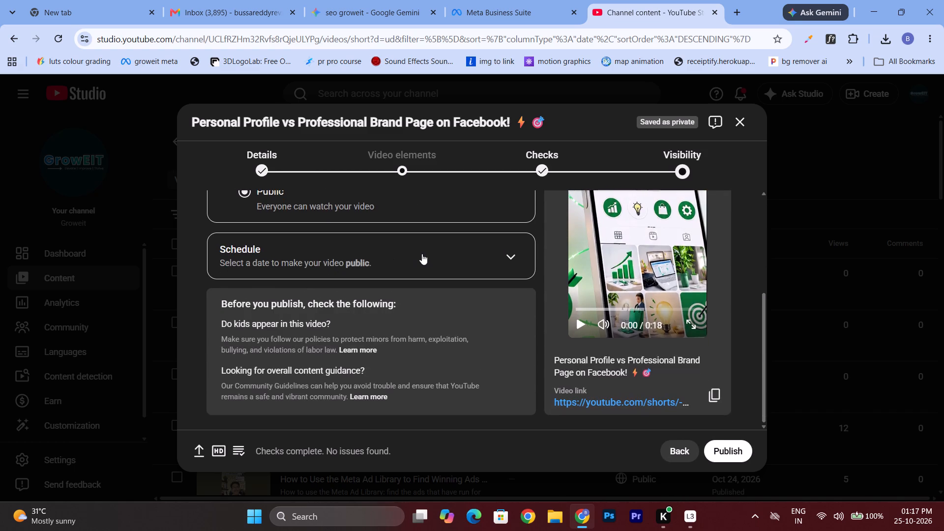
left_click(251, 212)
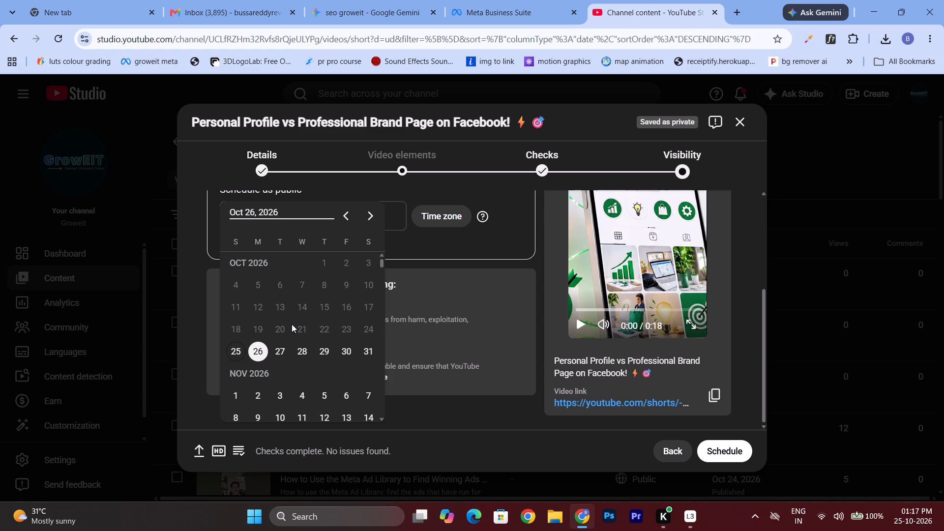
left_click(303, 354)
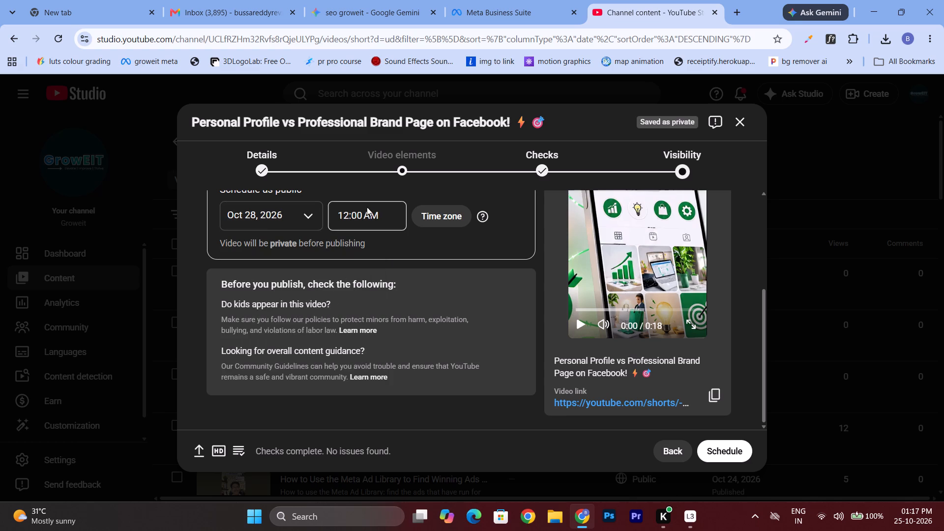
left_click(378, 217)
scroll(378, 346, "down", 4)
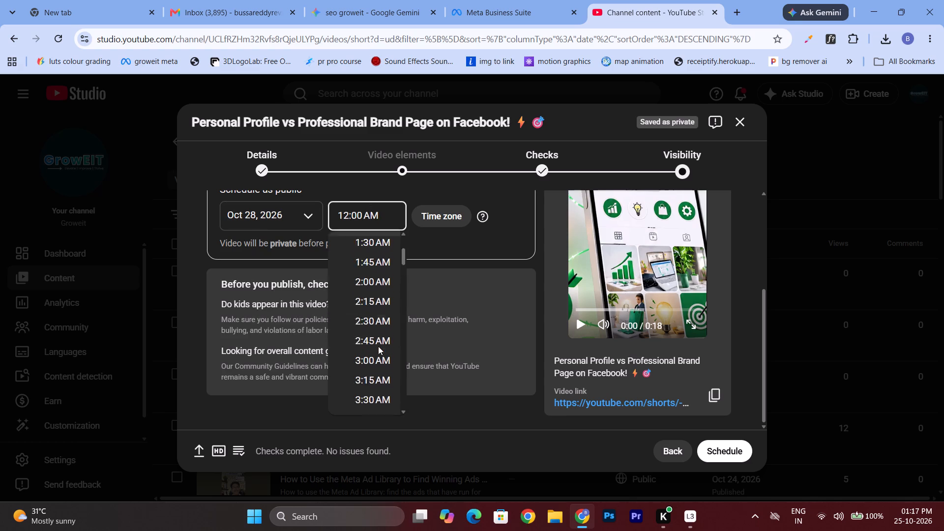
scroll(378, 346, "down", 12)
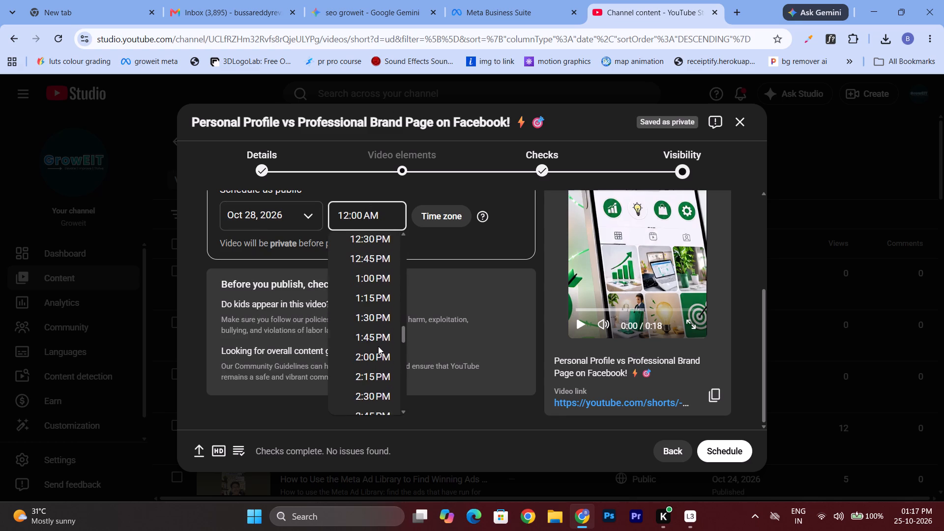
scroll(378, 346, "down", 1)
left_click(378, 346)
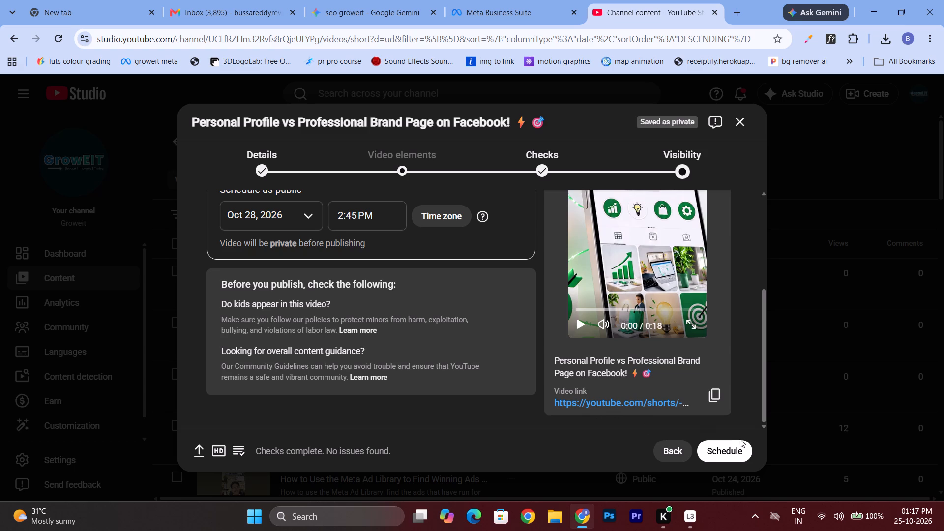
left_click(743, 444)
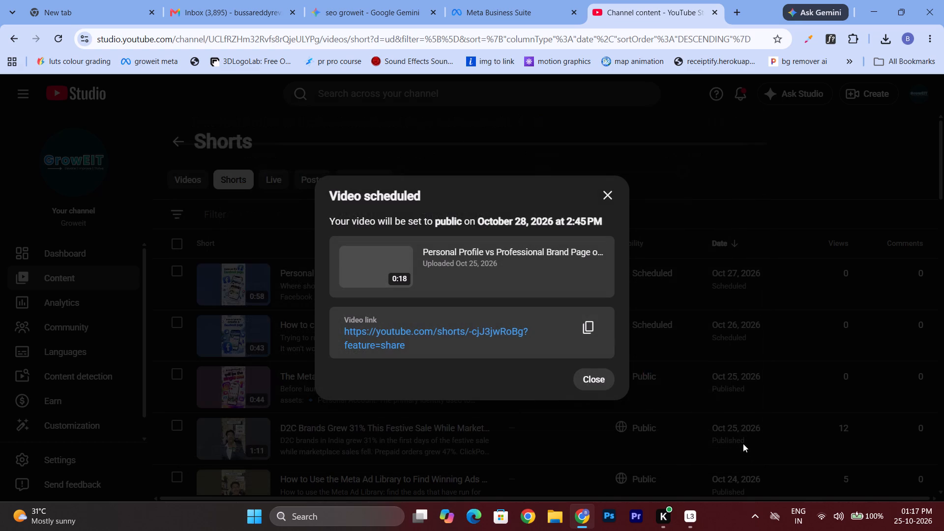
left_click(603, 384)
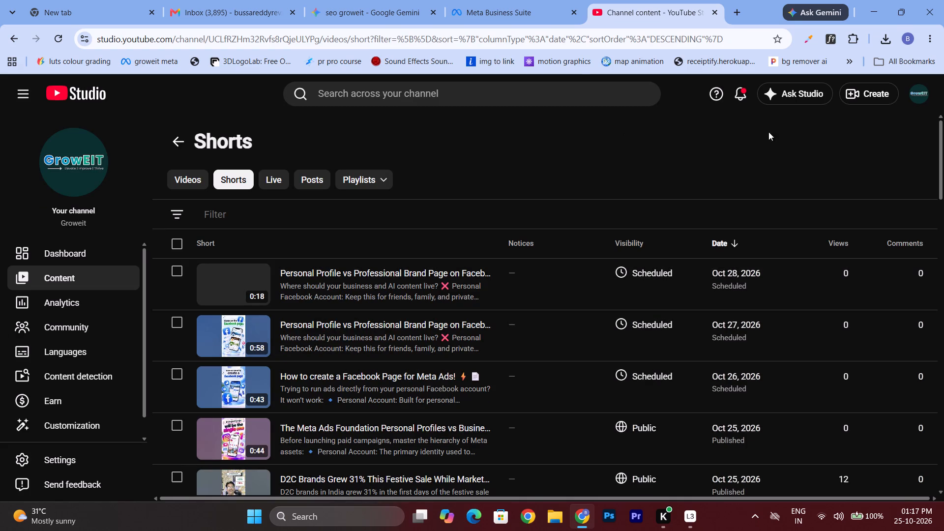
Copy the name groweit_524 from the list of video names and start selecting a file for a new YouTube Studio upload.
left_click(97, 7)
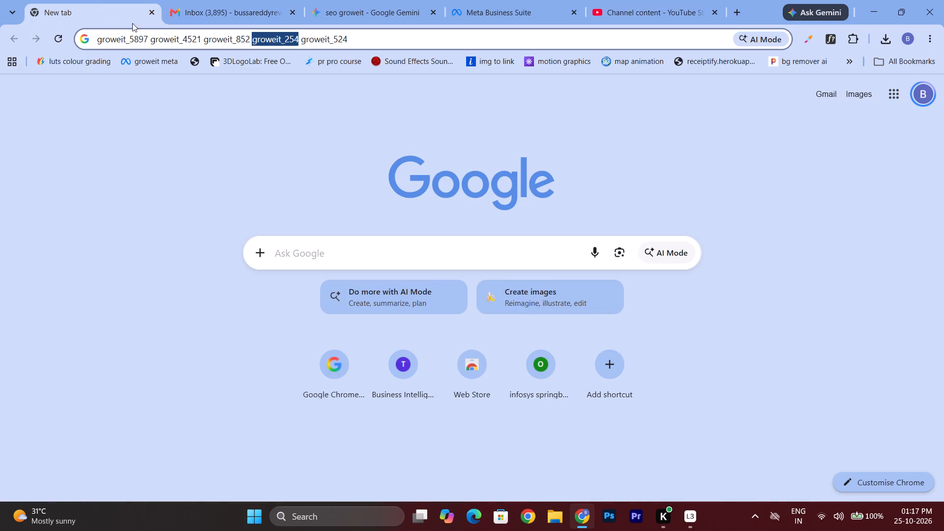
double_click(322, 39)
right_click(322, 39)
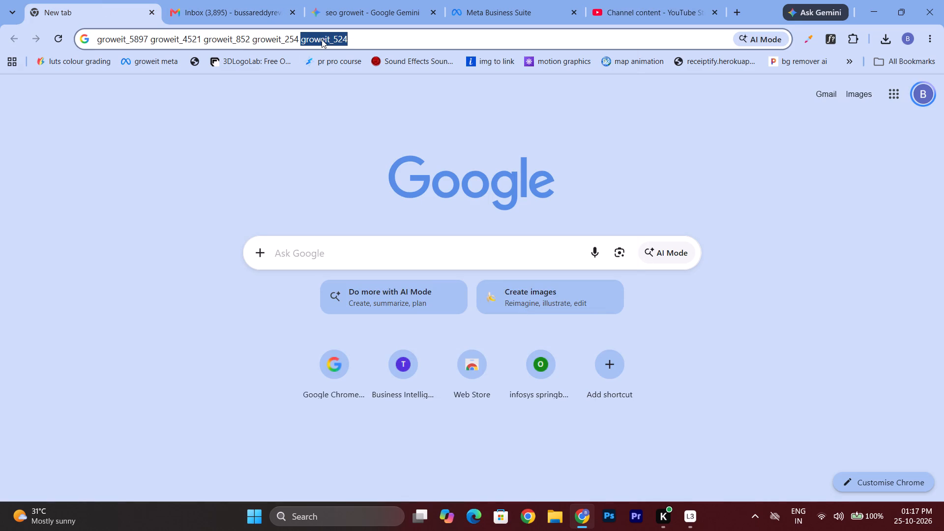
left_click(407, 129)
left_click(632, 0)
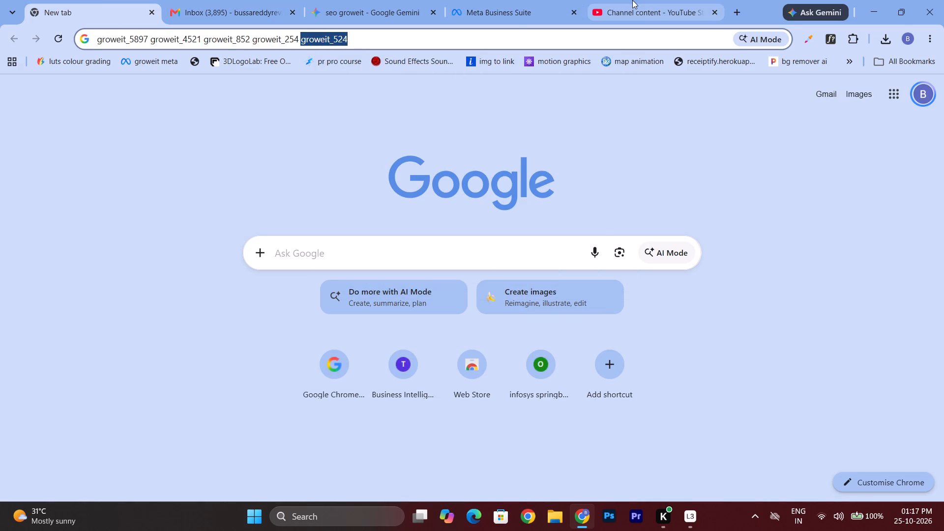
left_click(880, 92)
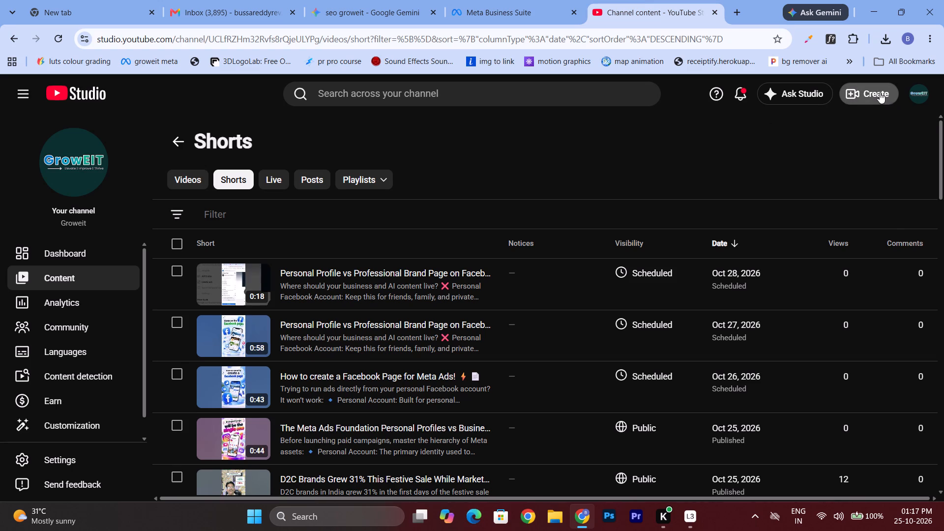
left_click(876, 113)
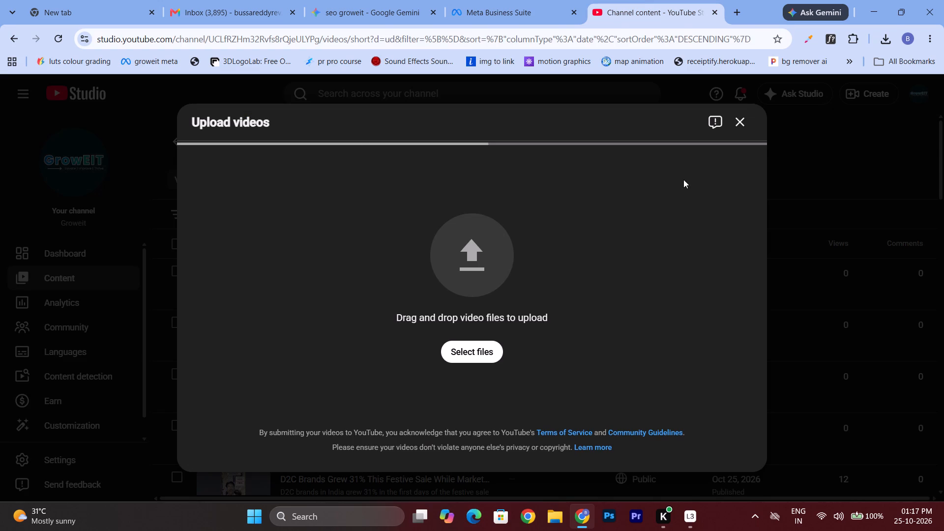
left_click(472, 354)
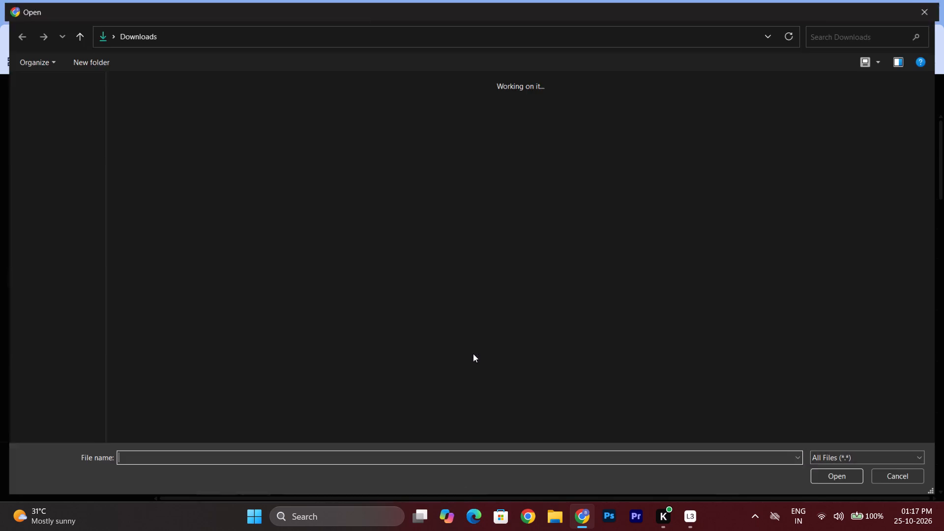
Choose groweit_524.mp4 from the Downloads folder as the video to upload.
right_click(256, 461)
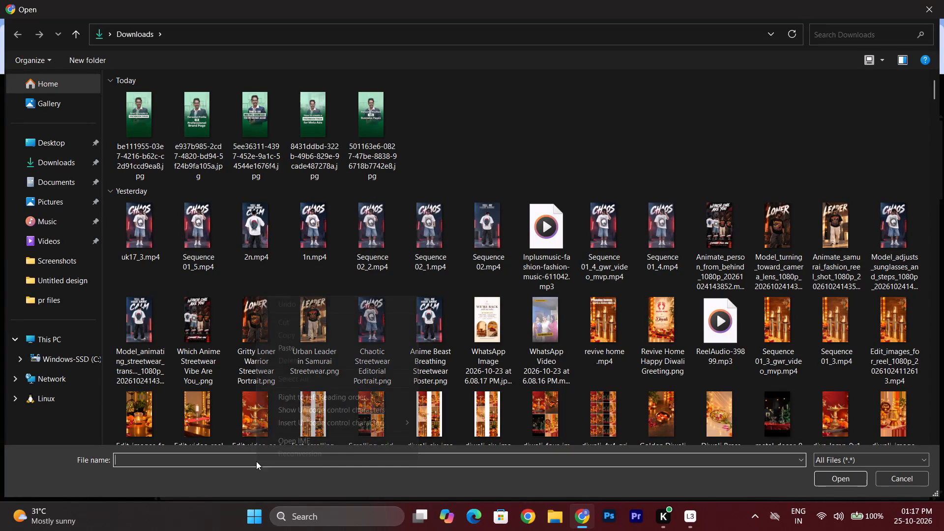
left_click(316, 346)
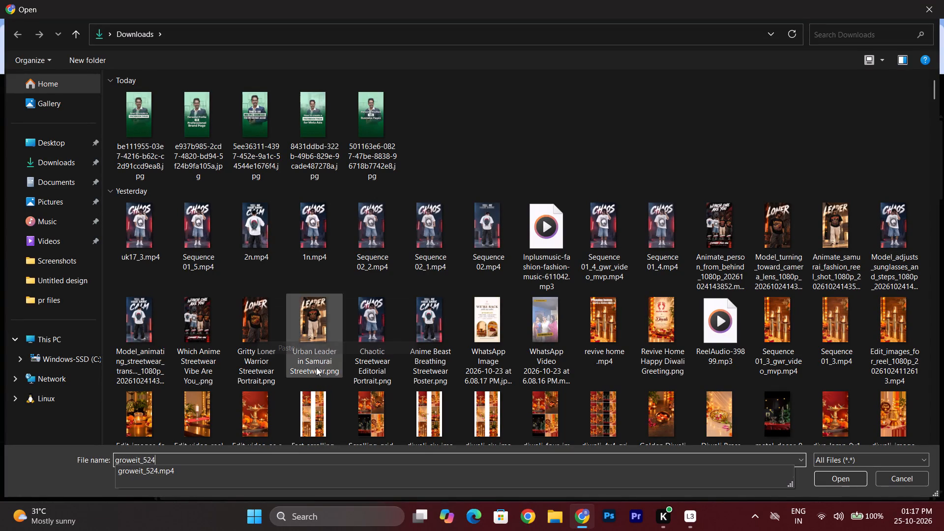
left_click(305, 472)
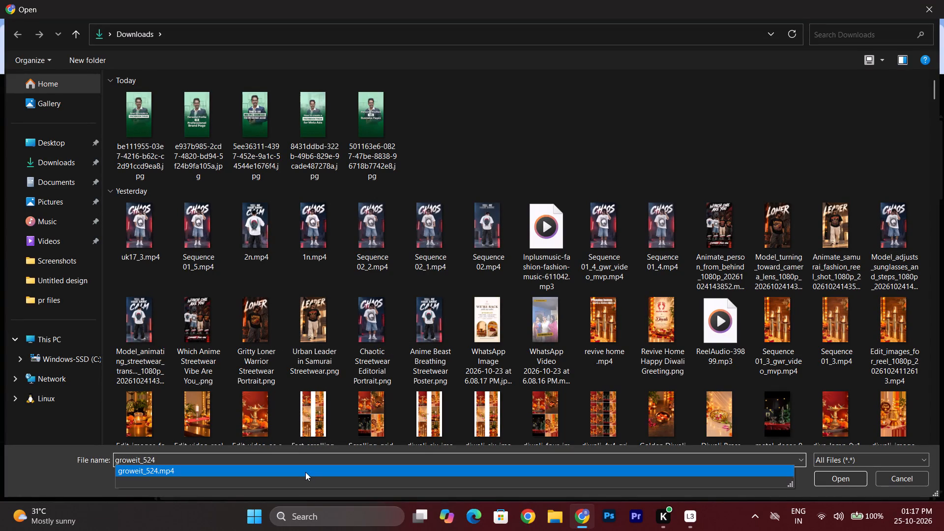
left_click(310, 472)
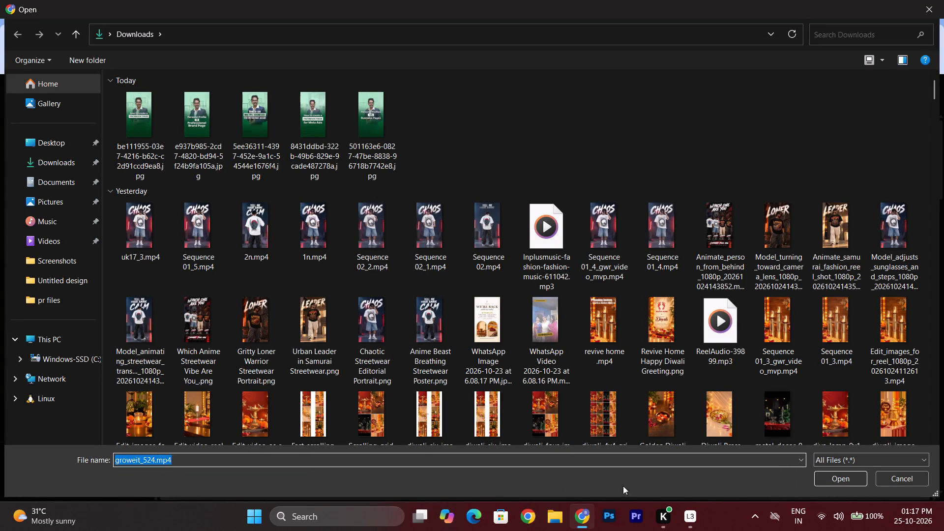
left_click(840, 478)
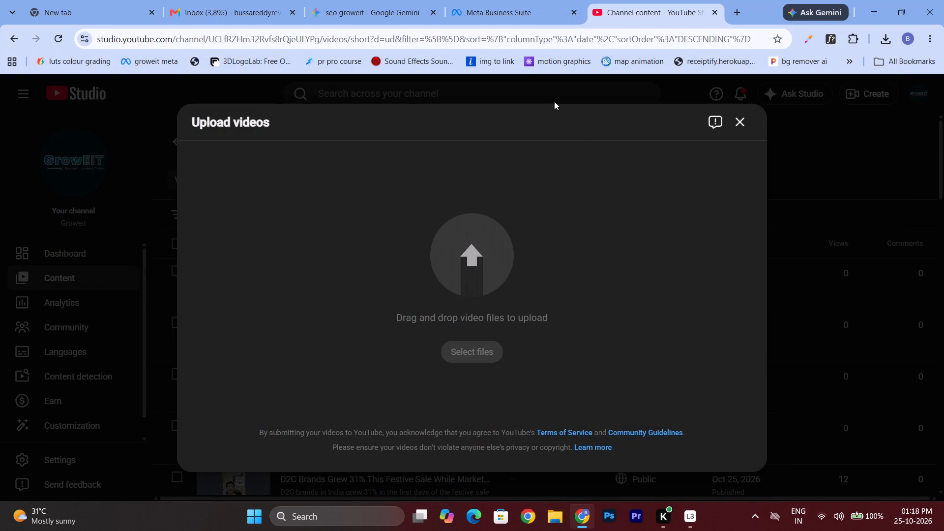
In Meta Business Suite, discard the open post edit and open the Facebook post scheduled for Thursday 29 October 2026, 08:54.
left_click(478, 14)
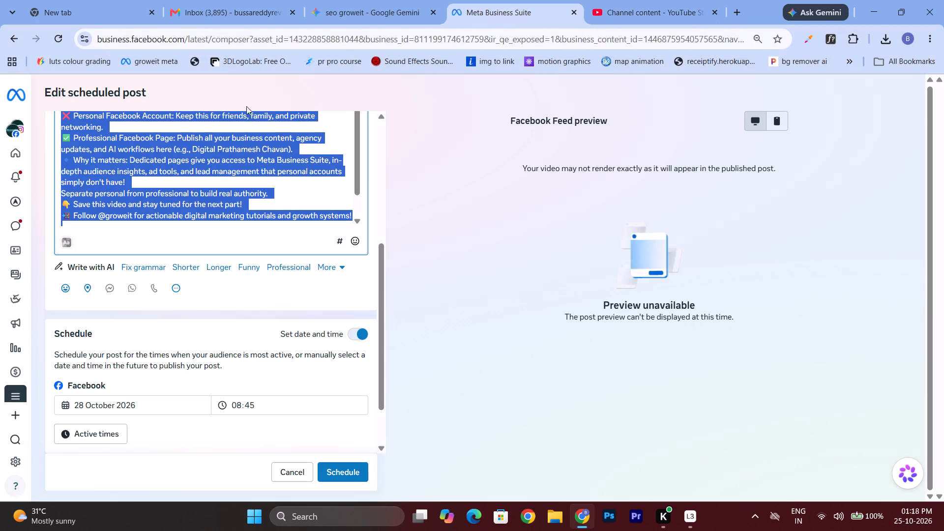
left_click(12, 43)
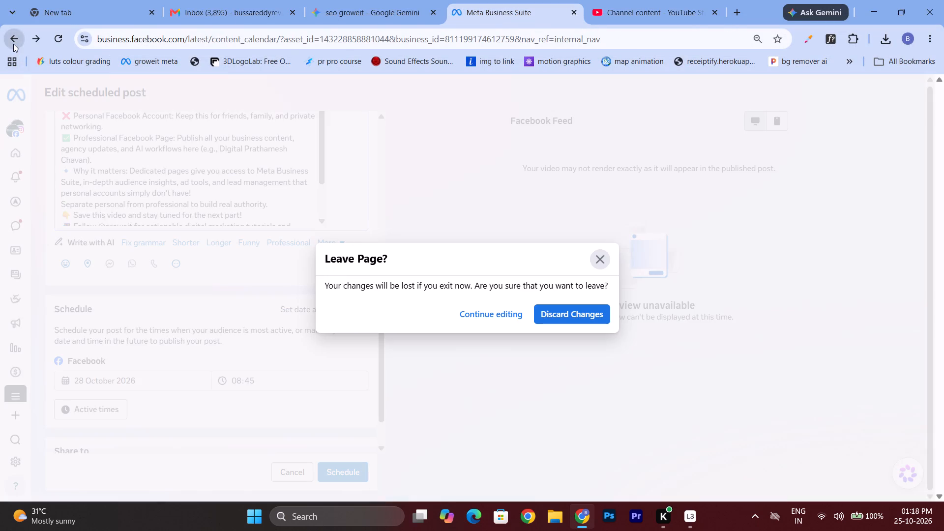
left_click(579, 315)
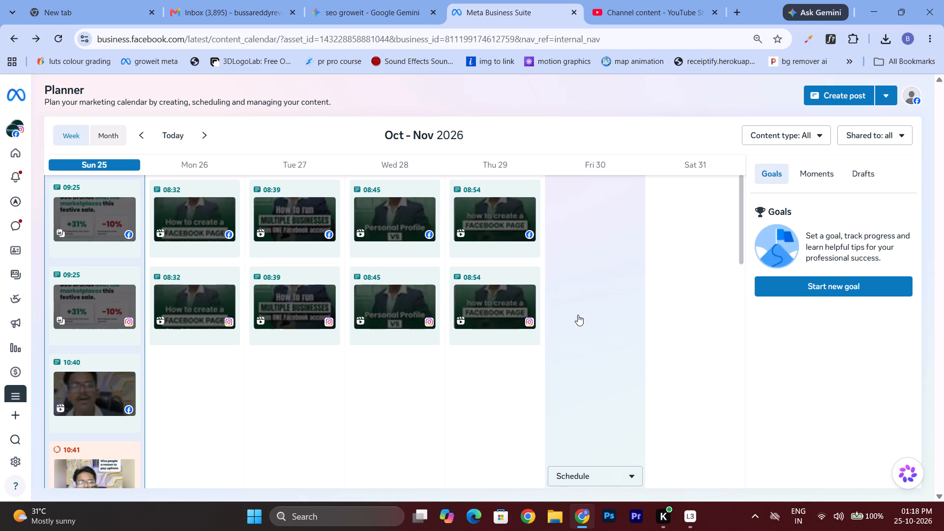
left_click(486, 193)
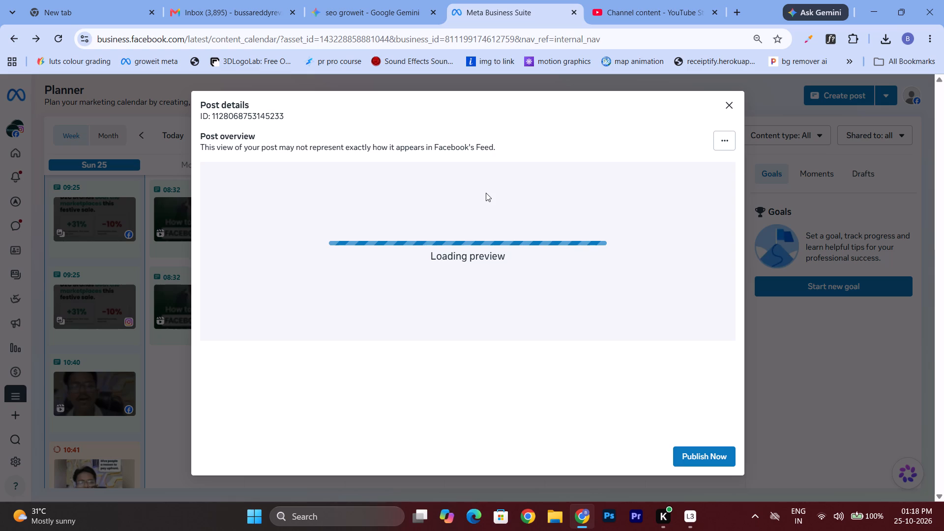
Open the scheduled Facebook post of 29 October 2026, 08:54 for editing and copy its entire text.
left_click(718, 140)
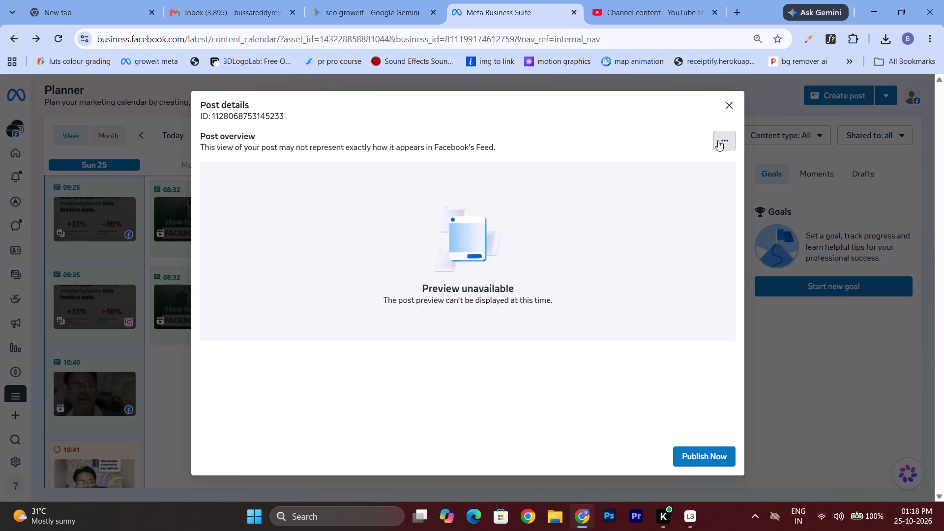
left_click(733, 168)
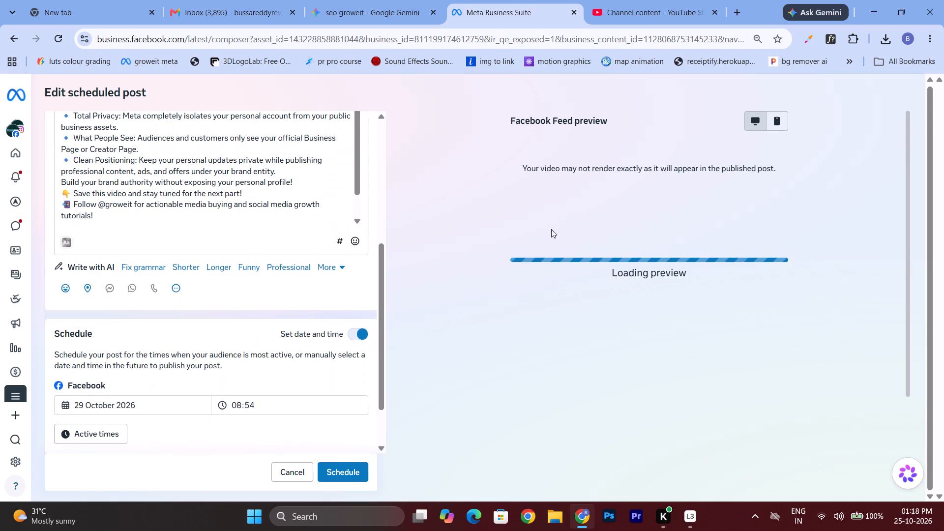
right_click(146, 181)
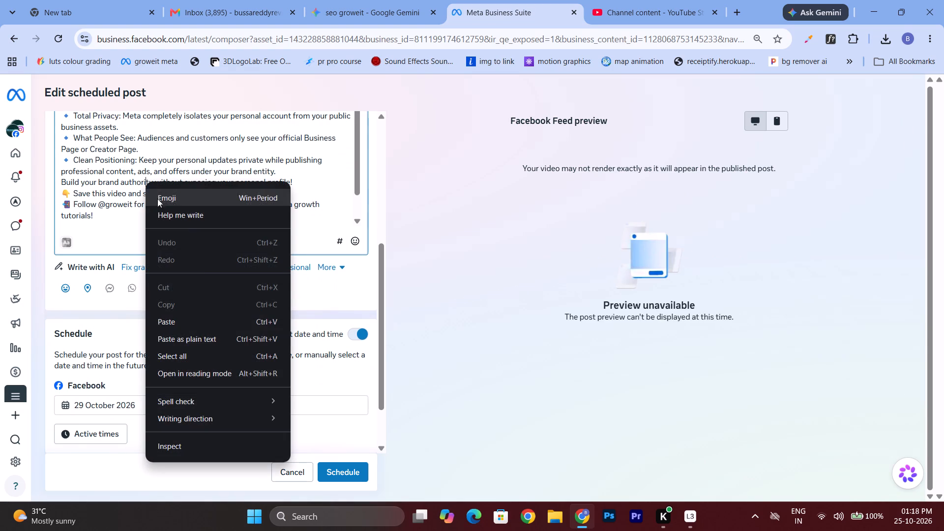
left_click(200, 355)
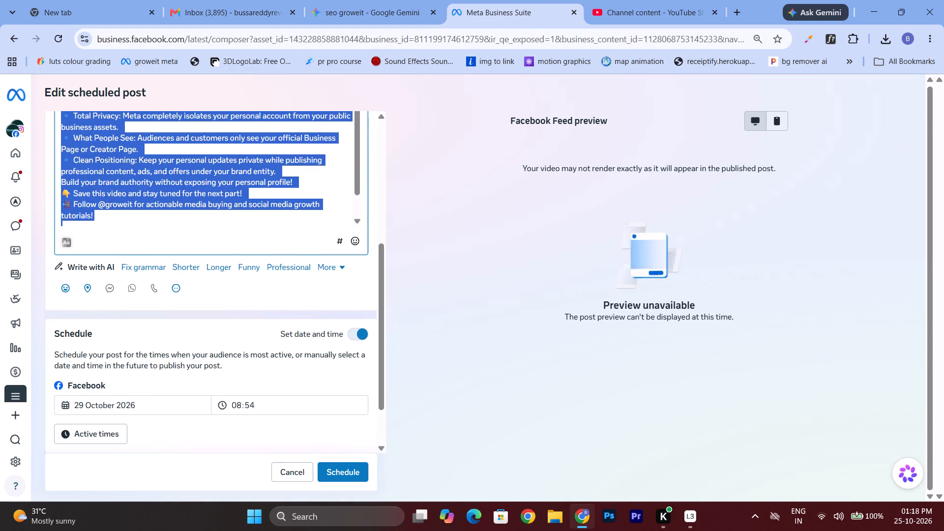
right_click(165, 190)
left_click(236, 244)
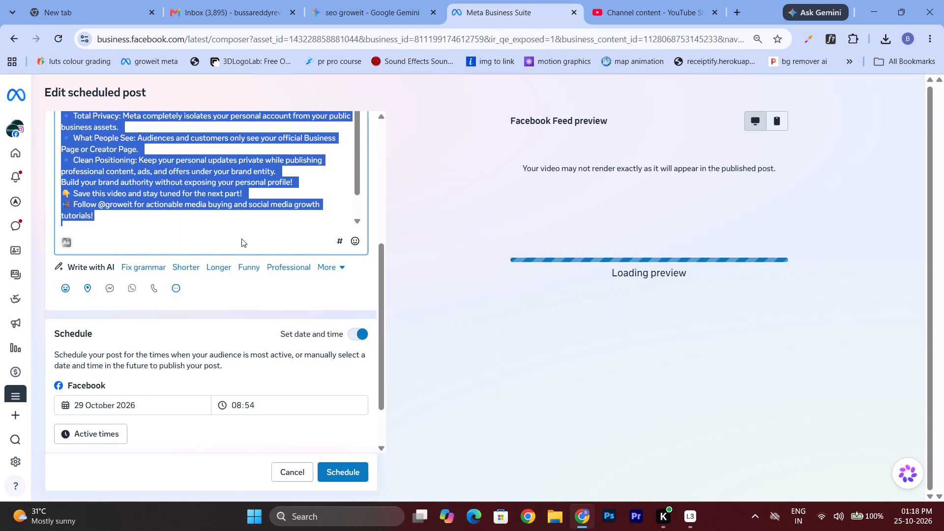
In YouTube Studio, clear the title groweit 524 and paste the copied post text into the video's description.
left_click(662, 1)
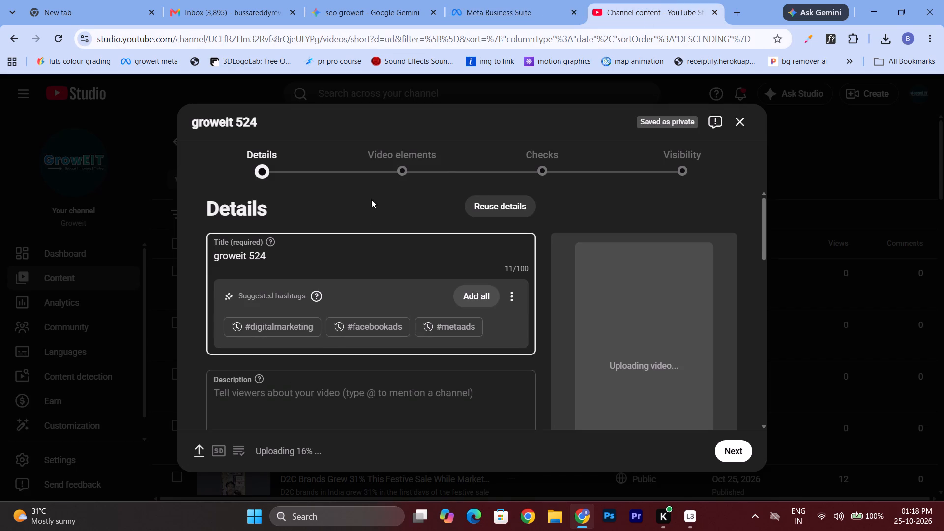
left_click_drag(333, 249, 239, 255)
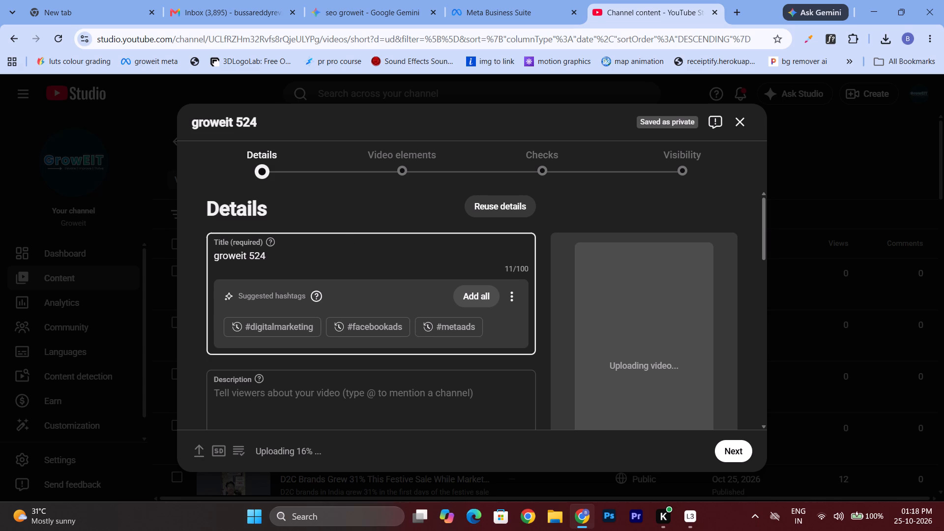
double_click(239, 255)
left_click(239, 255)
key("BackSpace")
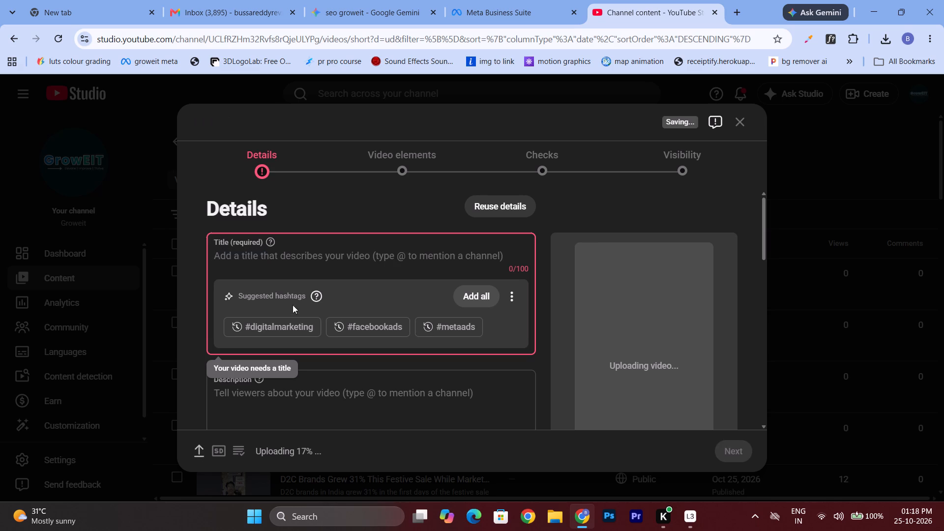
right_click(320, 396)
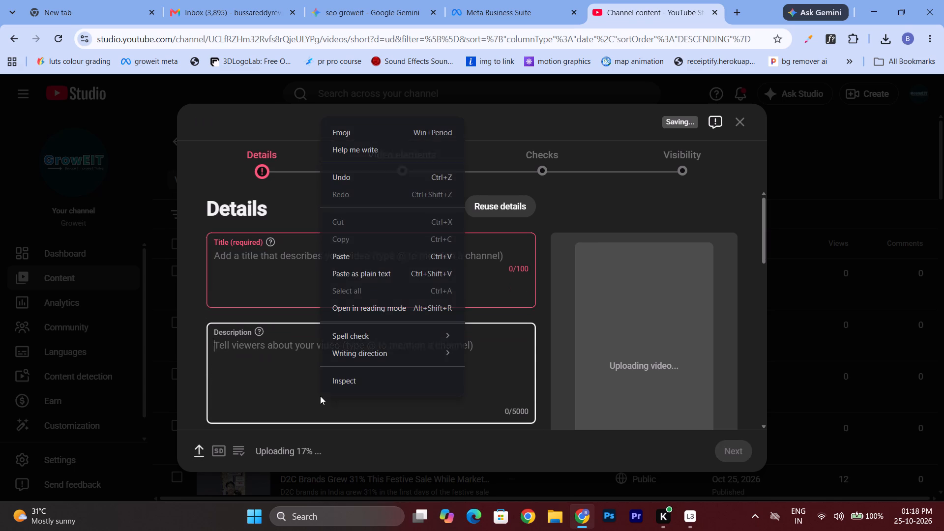
left_click(353, 252)
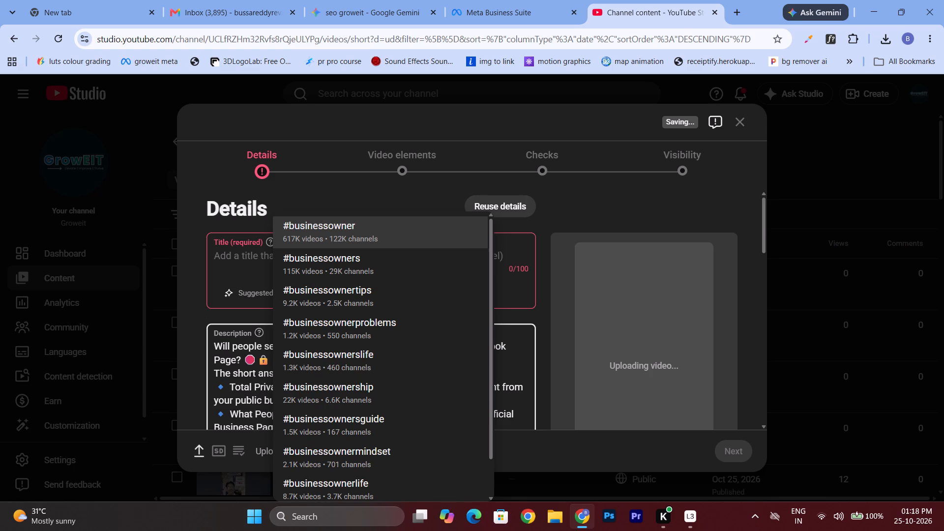
left_click(248, 340)
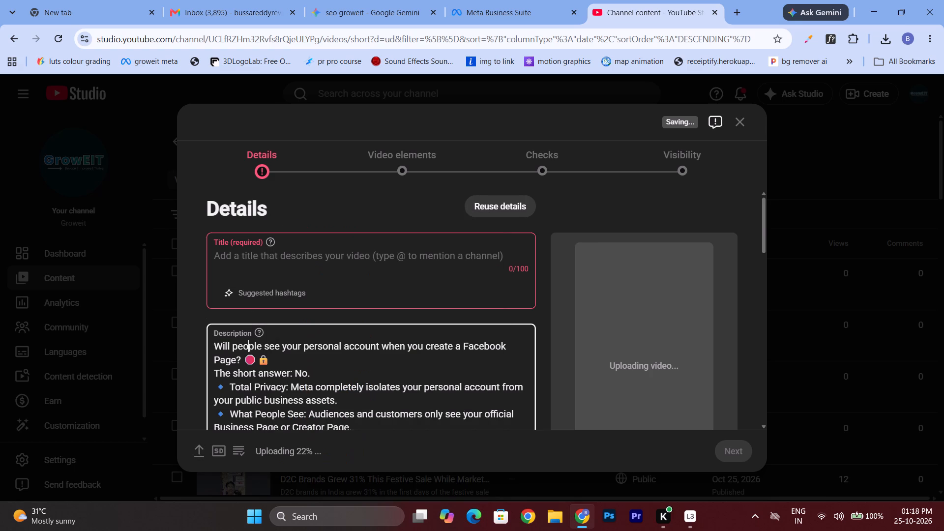
Move the description's opening question, "Will people see your personal account when you create a Facebook Page?" with its emojis, into the title.
left_click(248, 340)
left_click_drag(278, 357, 198, 352)
right_click(243, 352)
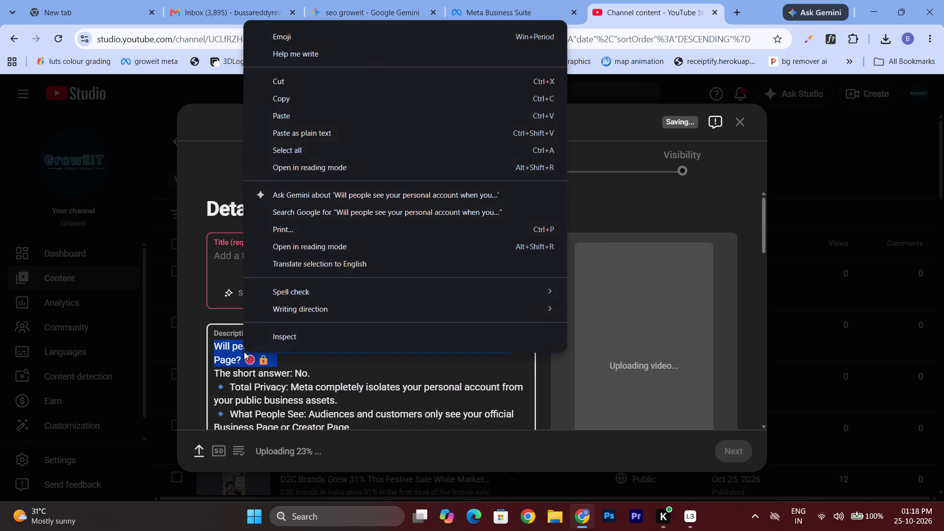
left_click(283, 86)
right_click(262, 259)
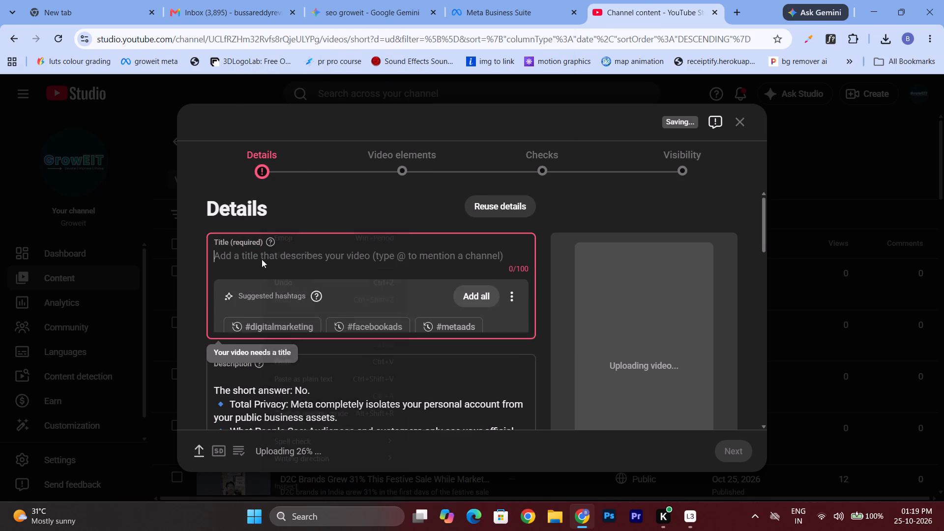
left_click(312, 358)
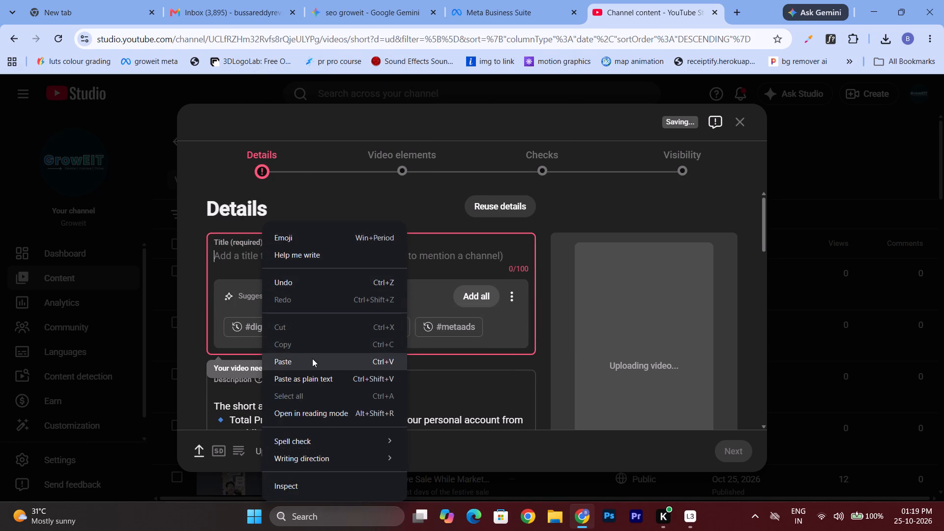
Advance to the visibility settings, schedule the video as public for Oct 29, 2026, and open the publishing time choices.
scroll(325, 381, "down", 1)
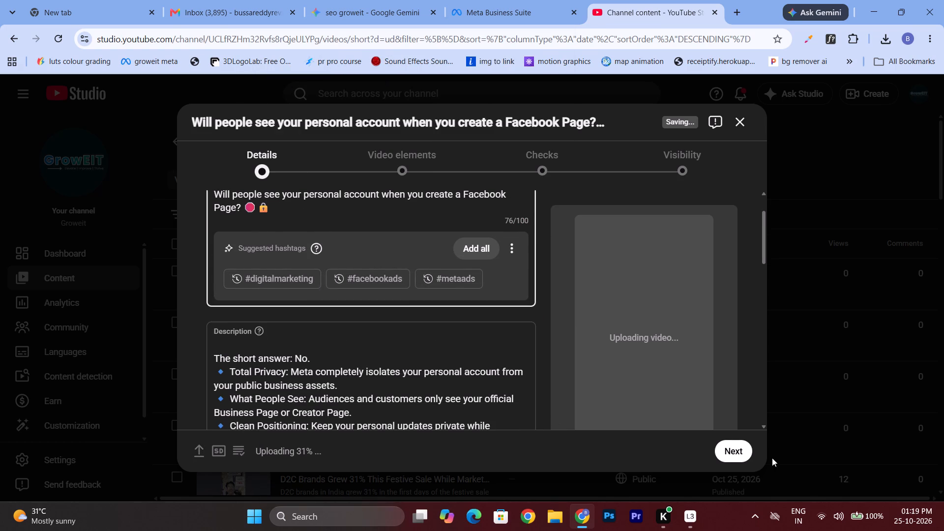
left_click(727, 453)
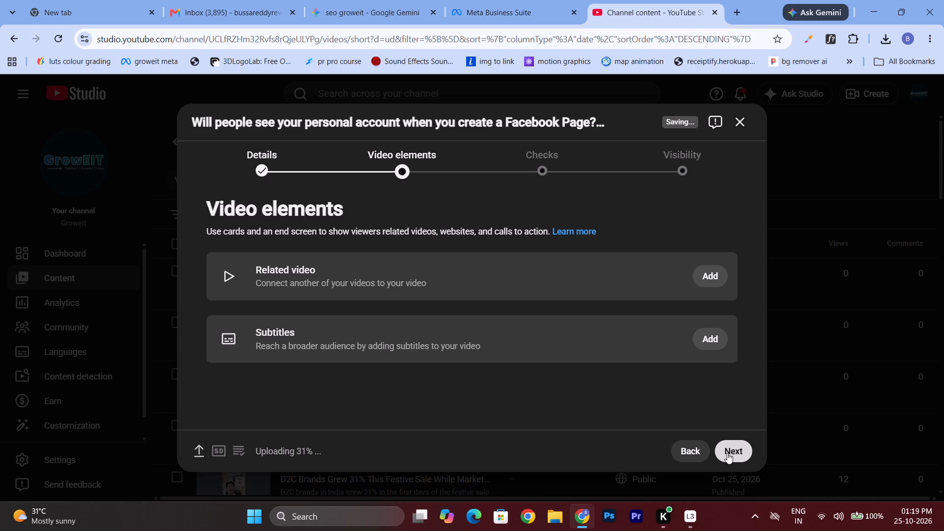
left_click(727, 453)
left_click(726, 453)
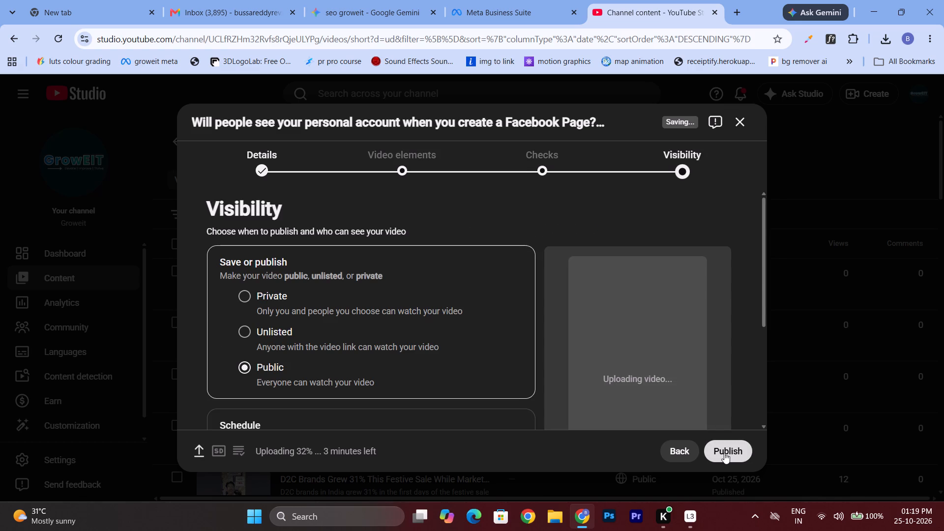
scroll(366, 349, "down", 1)
left_click(372, 364)
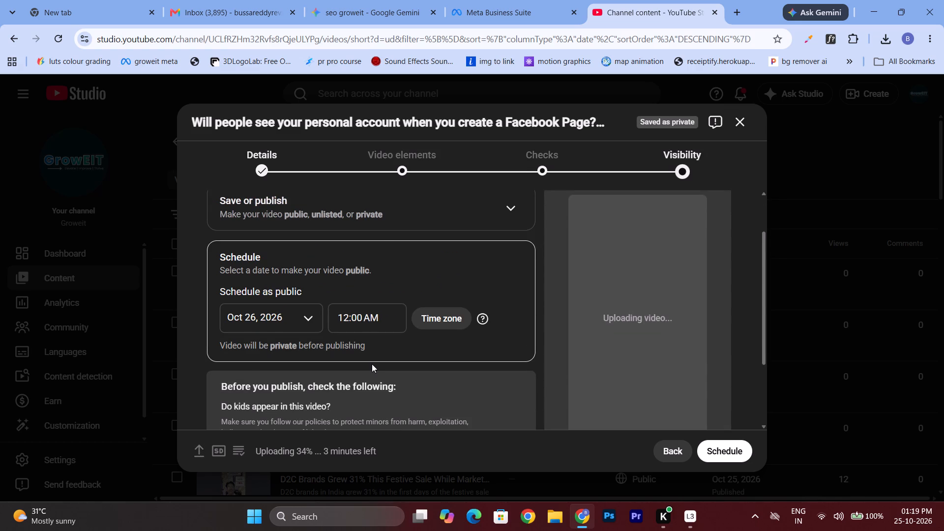
left_click(278, 325)
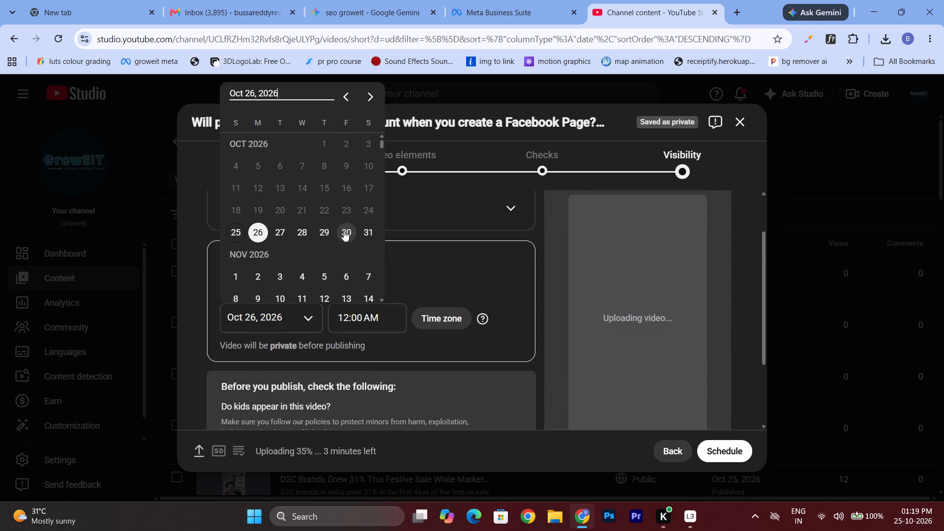
left_click(327, 231)
left_click(389, 320)
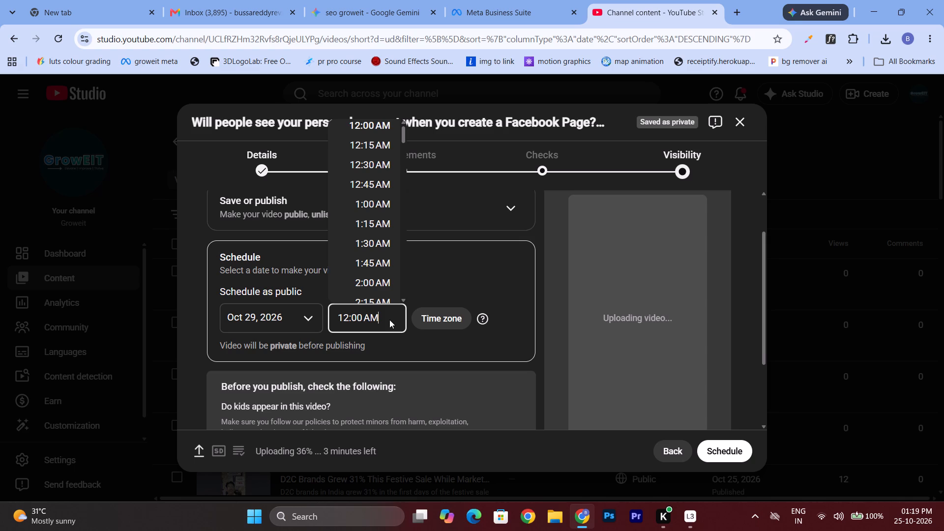
Set the publishing time on Oct 29, 2026 to 3:00 PM, schedule the video and dismiss the upload notice.
scroll(374, 292, "down", 13)
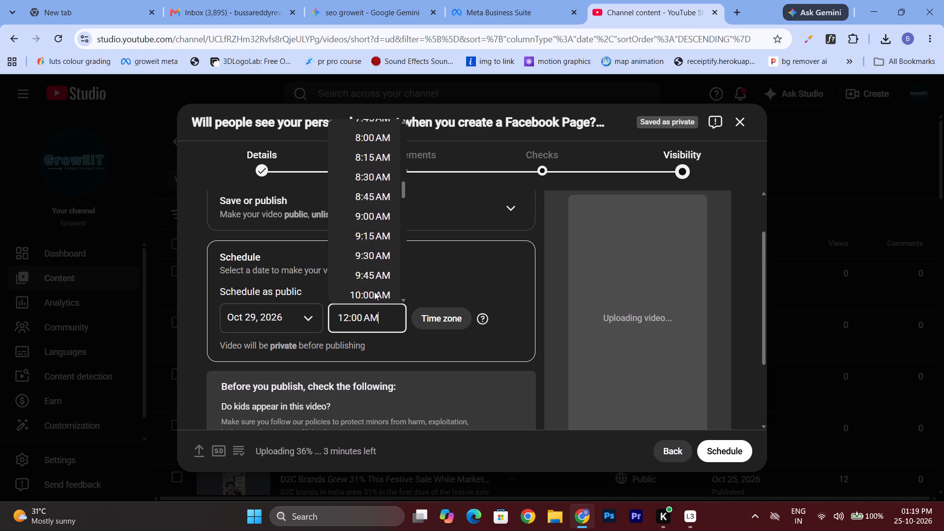
scroll(374, 292, "down", 4)
left_click(374, 273)
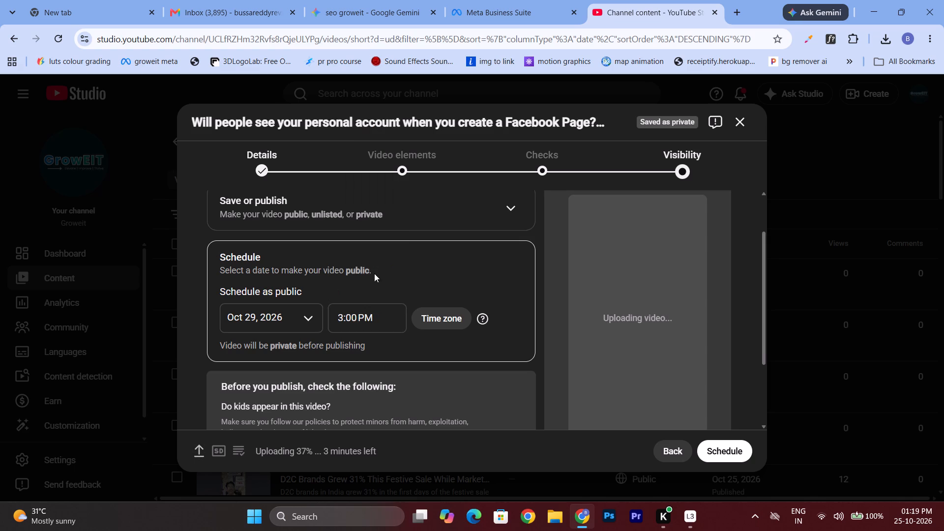
left_click(718, 455)
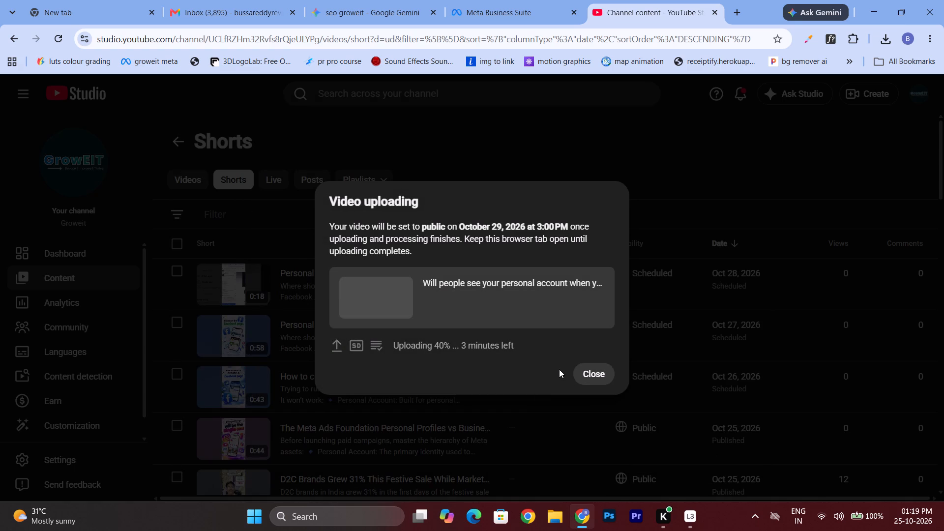
left_click(589, 373)
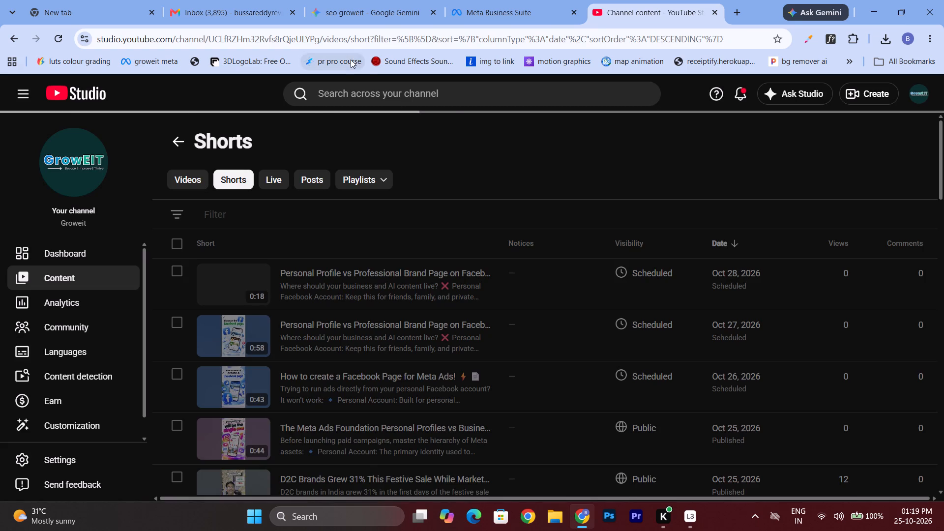
In Meta Business Suite, discard the edit of the 29 October 2026 post and return to the Planner.
left_click(522, 0)
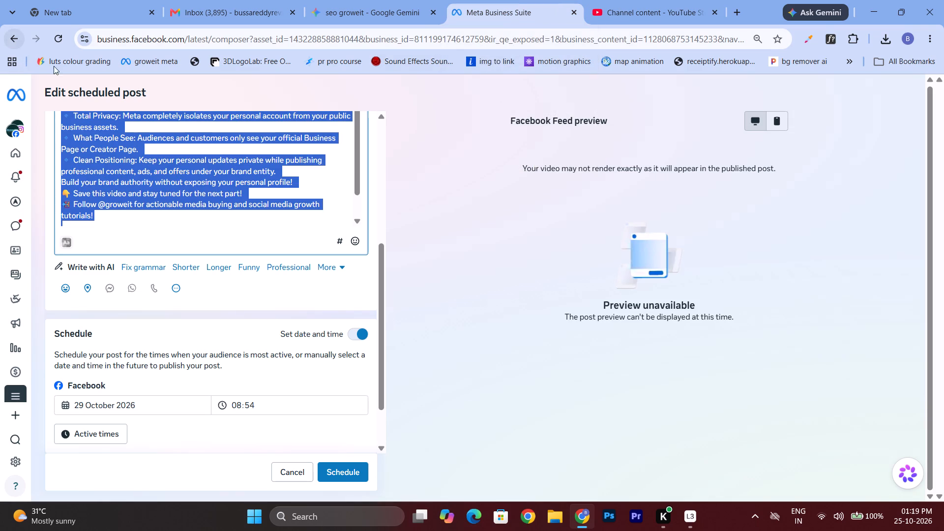
left_click(17, 39)
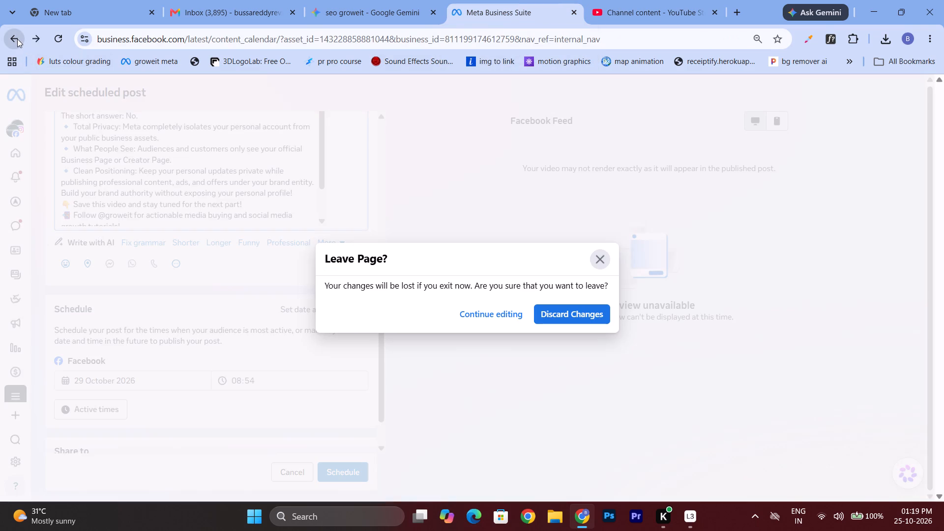
left_click(560, 310)
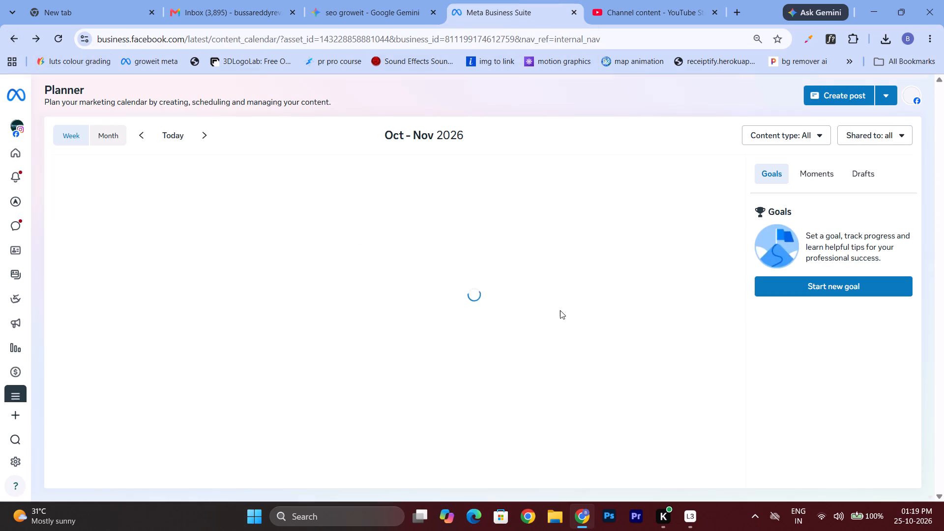